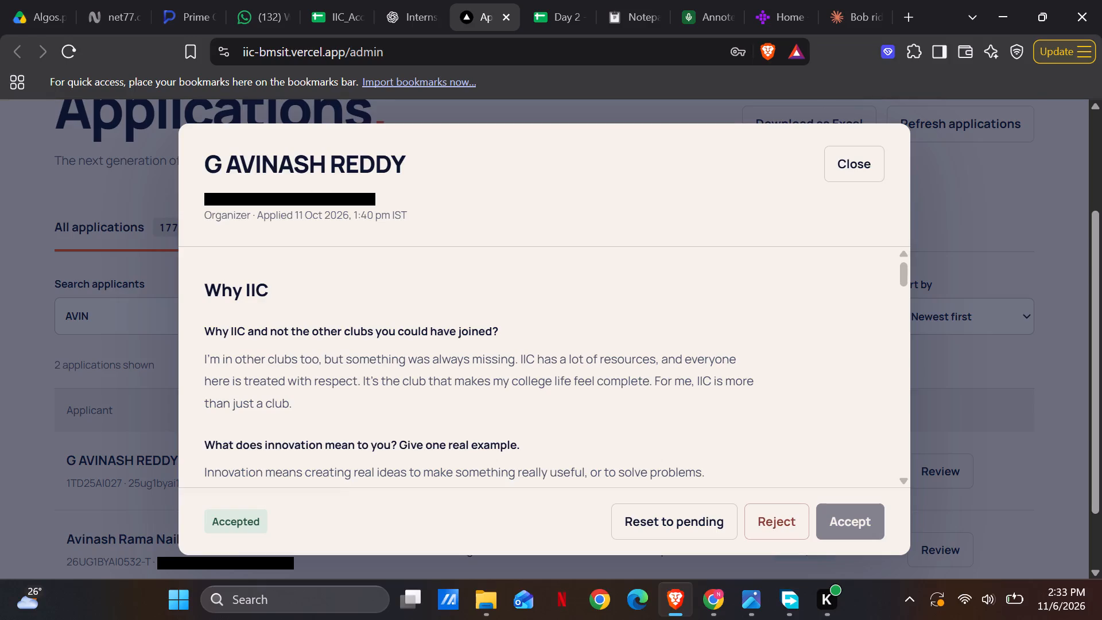
# Read the open applicant's answers in the Why IIC and Interests & proof of work sections.
pyautogui.moveTo(191, 329); pyautogui.dragTo(268, 370)
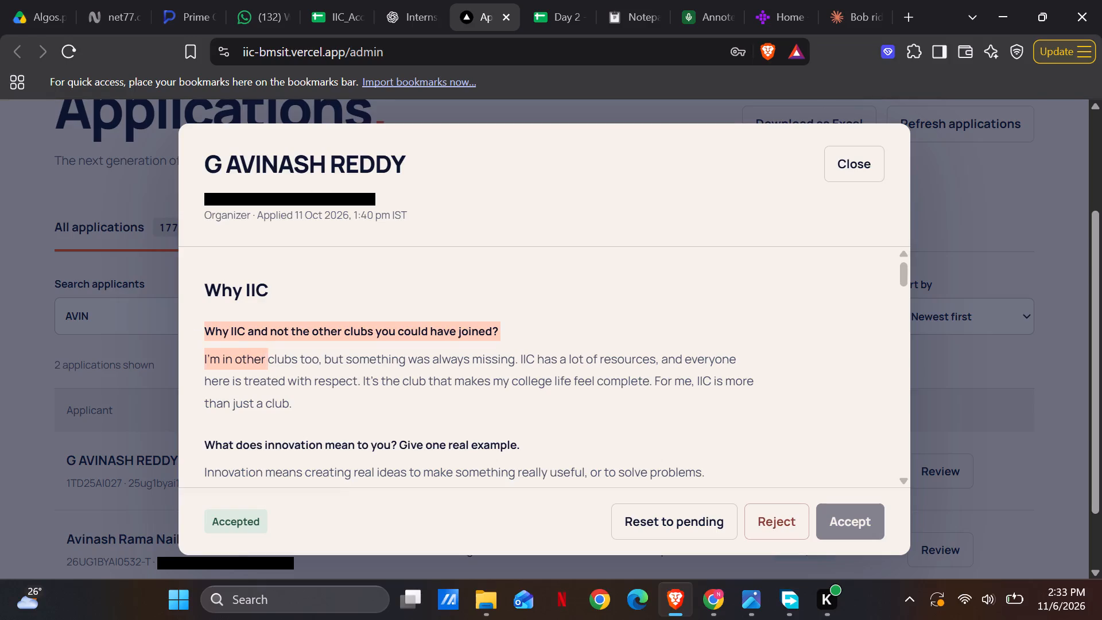
pyautogui.click(304, 405)
pyautogui.click(204, 327)
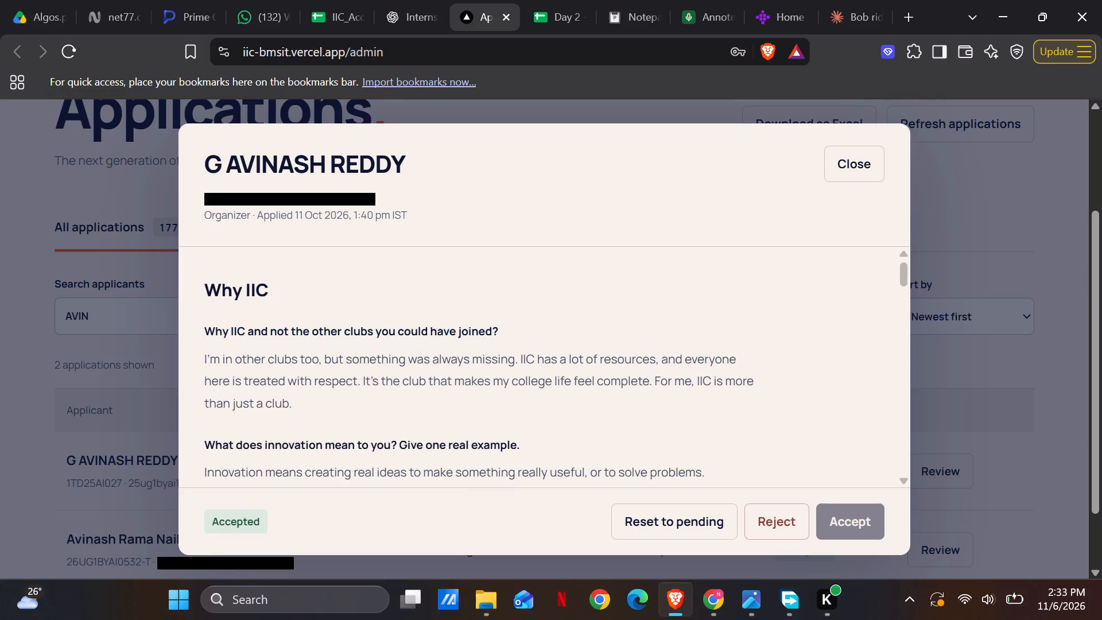
pyautogui.moveTo(206, 334); pyautogui.dragTo(300, 397)
pyautogui.click(300, 397)
pyautogui.moveTo(195, 355); pyautogui.dragTo(318, 417)
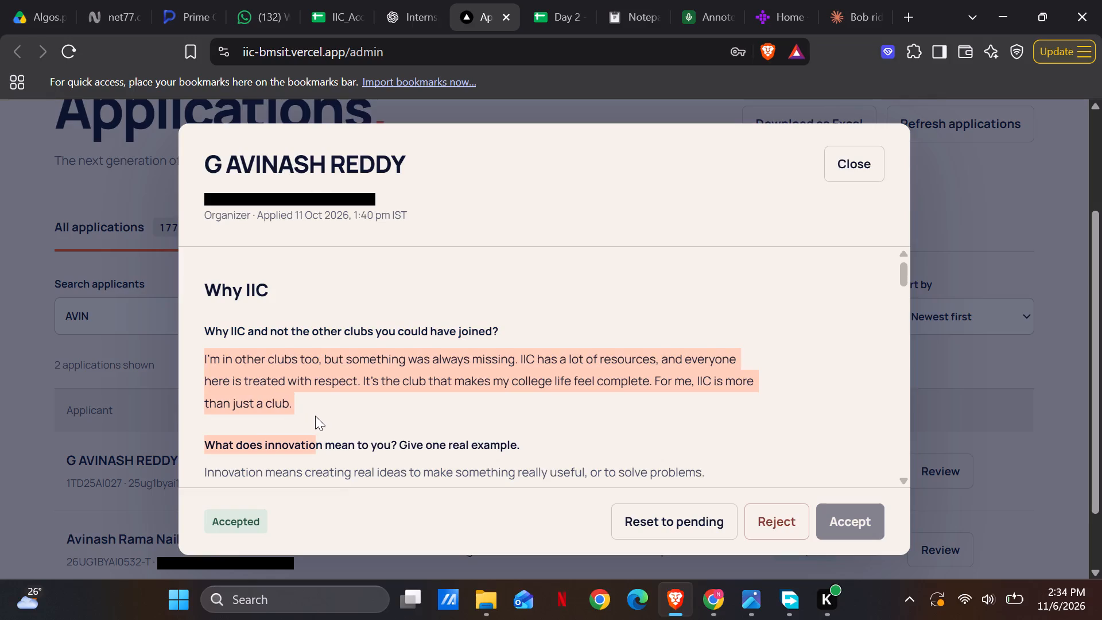
pyautogui.click(315, 415)
pyautogui.click(294, 403)
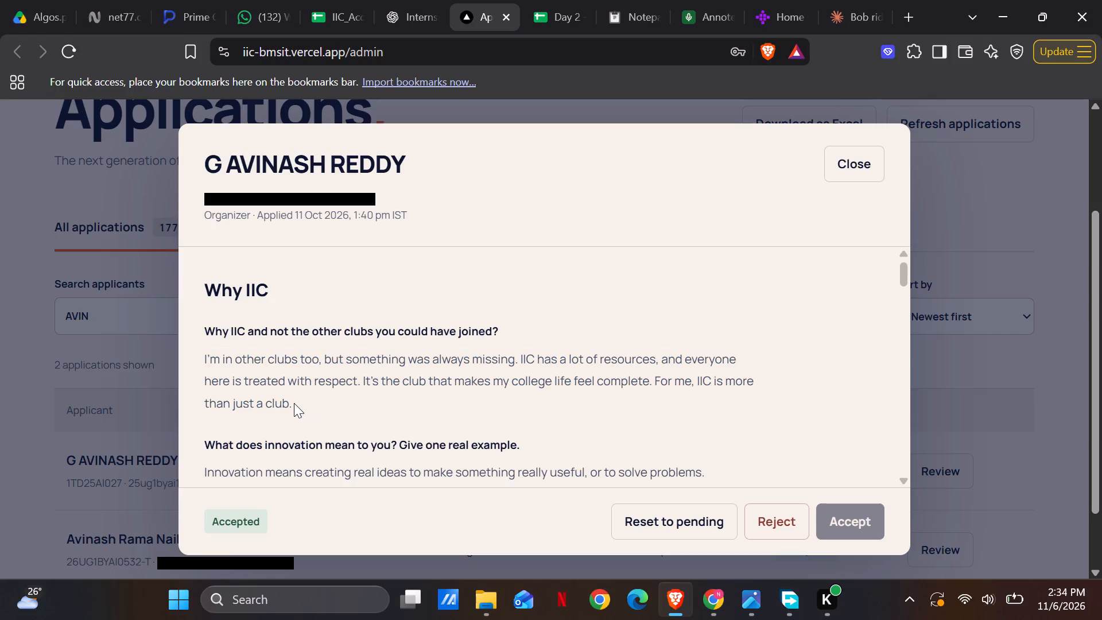
pyautogui.click(293, 402)
pyautogui.moveTo(208, 330); pyautogui.dragTo(316, 404)
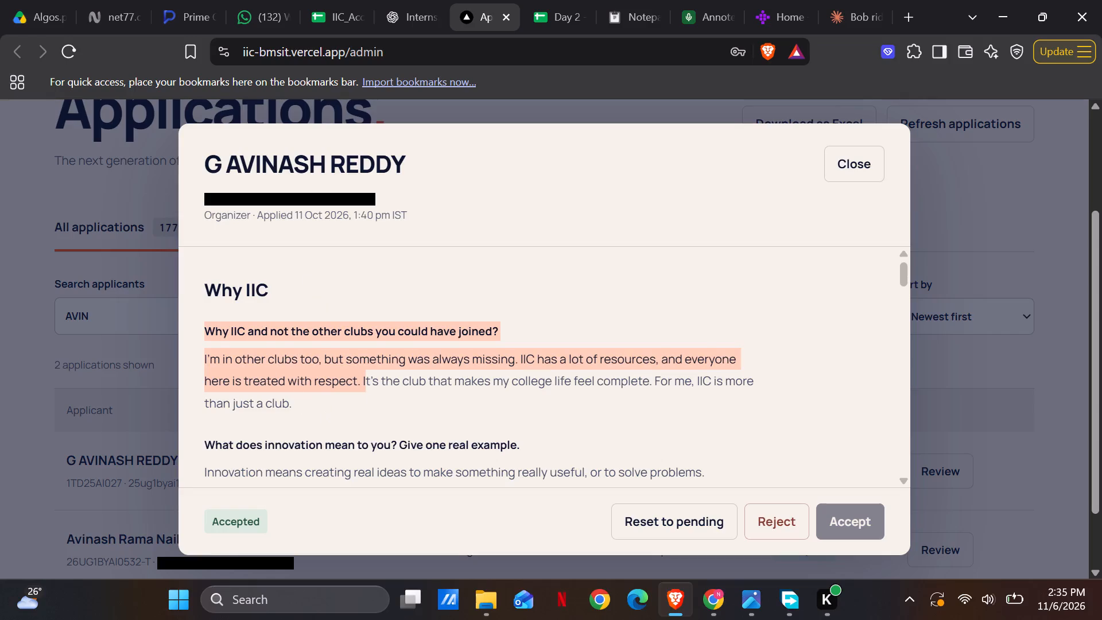
pyautogui.click(205, 333)
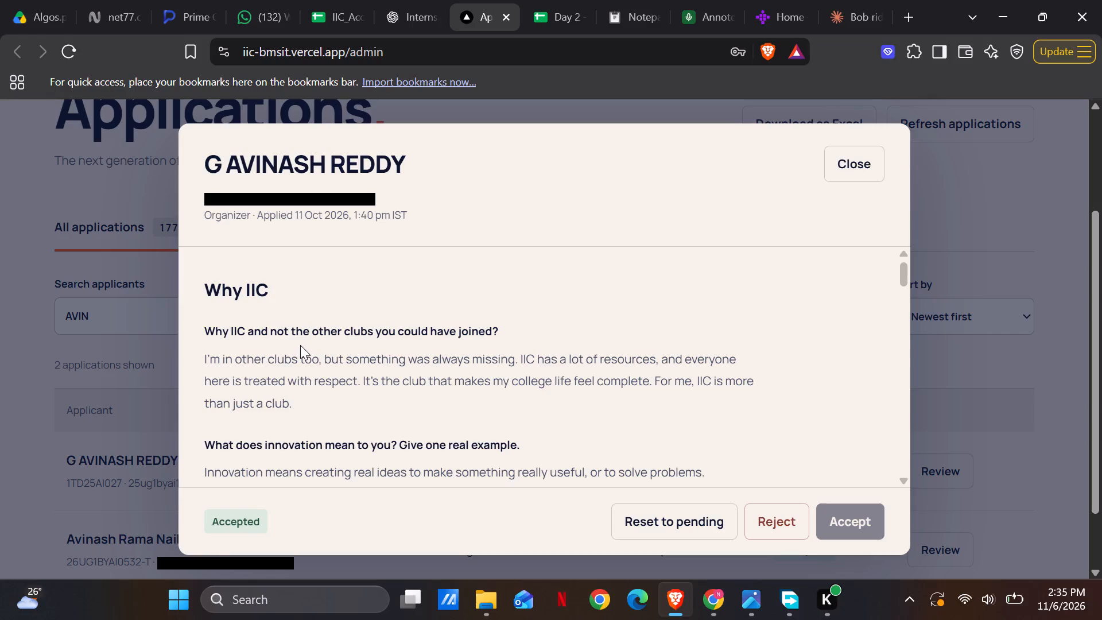
pyautogui.click(390, 367)
pyautogui.scroll(-3, 390, 367)
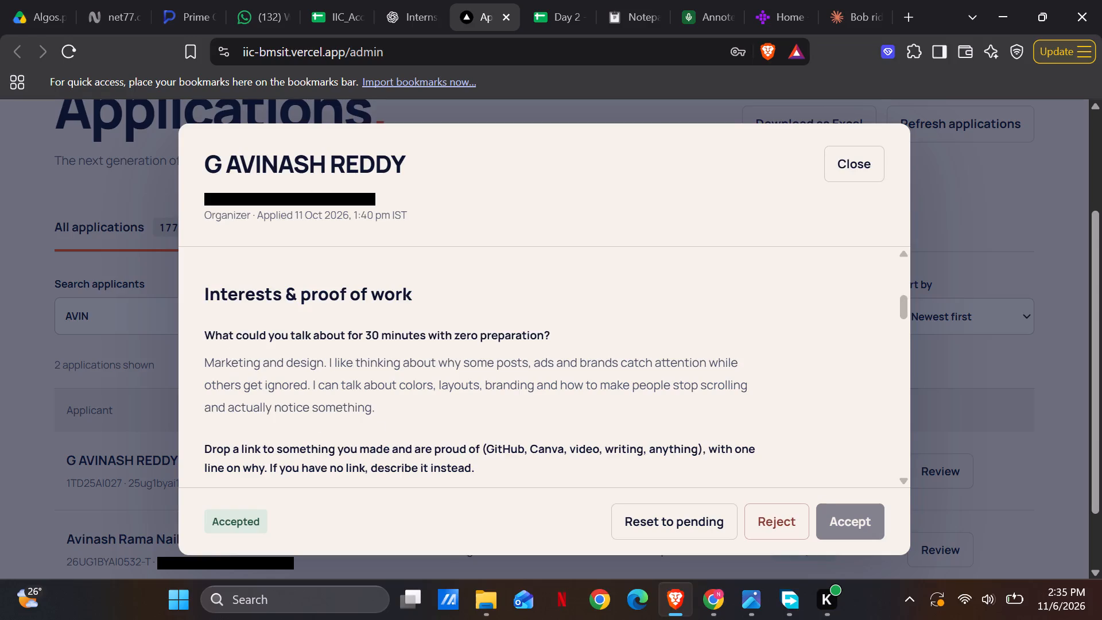
pyautogui.moveTo(207, 361); pyautogui.dragTo(380, 414)
pyautogui.click(380, 414)
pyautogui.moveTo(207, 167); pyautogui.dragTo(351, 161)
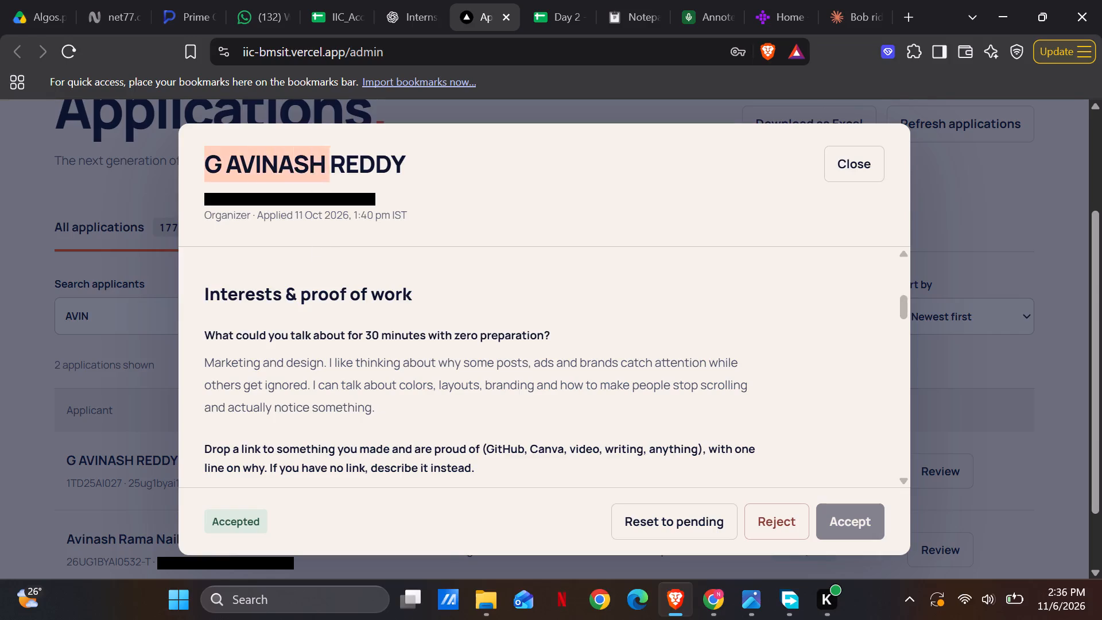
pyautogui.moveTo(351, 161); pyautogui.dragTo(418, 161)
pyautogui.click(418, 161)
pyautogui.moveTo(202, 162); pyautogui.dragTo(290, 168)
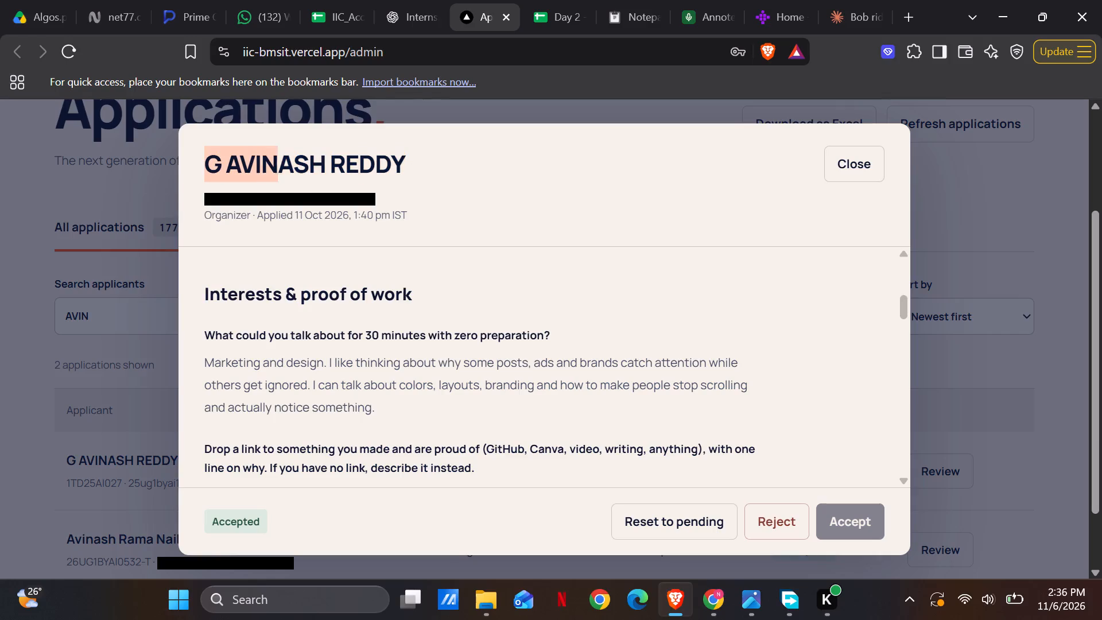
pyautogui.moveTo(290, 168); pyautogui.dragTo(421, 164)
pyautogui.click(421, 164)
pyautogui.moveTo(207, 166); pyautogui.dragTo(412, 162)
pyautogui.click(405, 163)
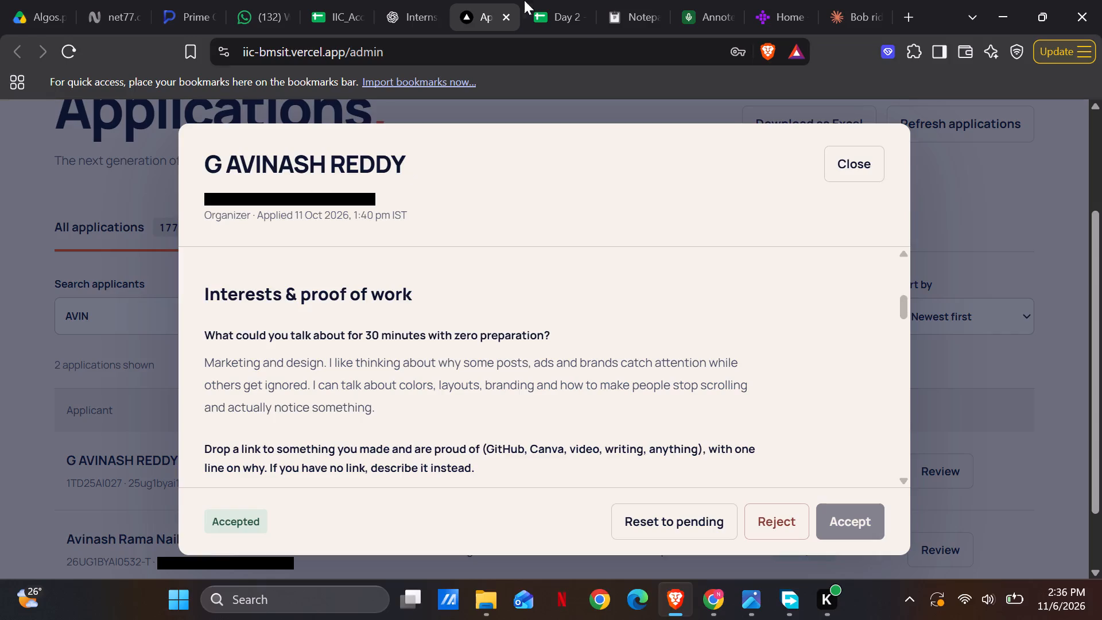
# In the Day 2 - Revised Interview Slots spreadsheet, enter marks of 5 in each of cells P33 to T33 for the reviewed applicant.
pyautogui.click(585, 0)
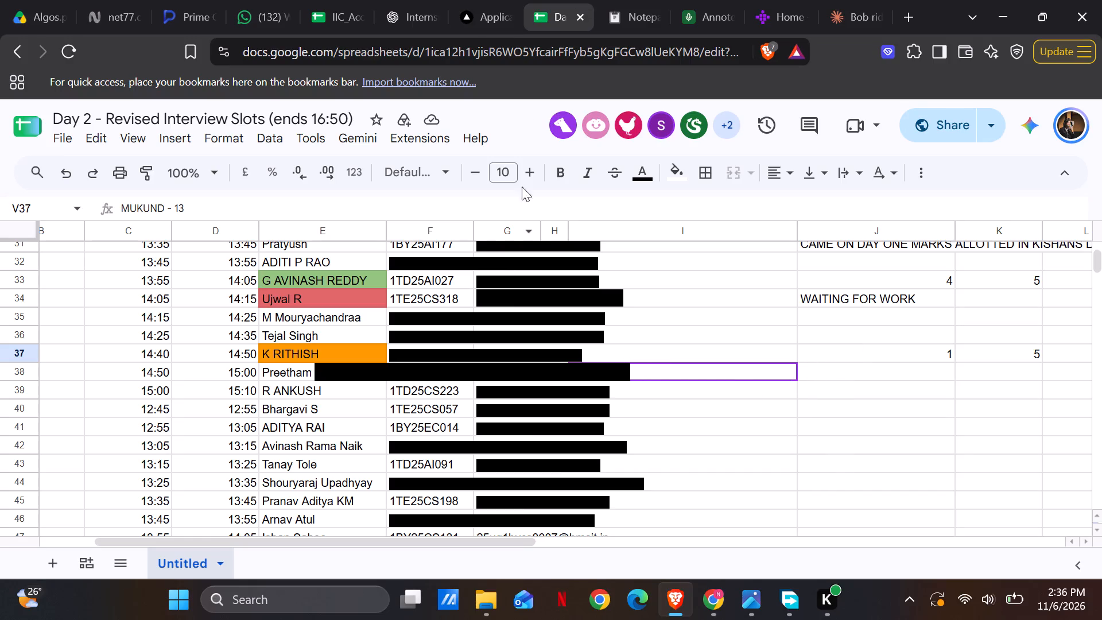
pyautogui.click(467, 14)
pyautogui.click(529, 0)
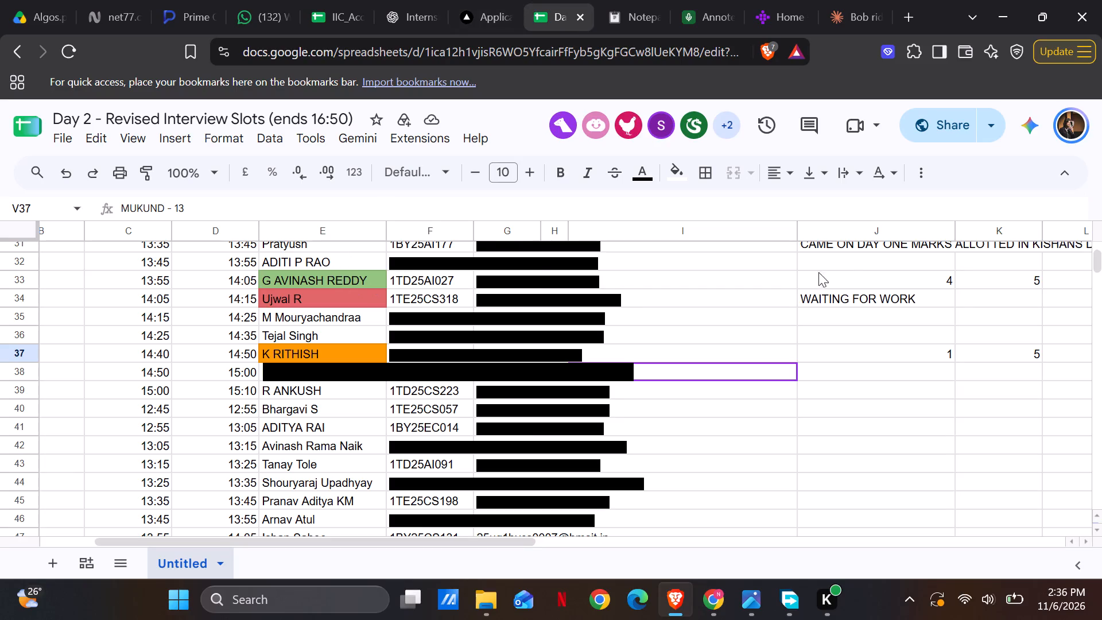
pyautogui.hscroll(-3, 899, 295)
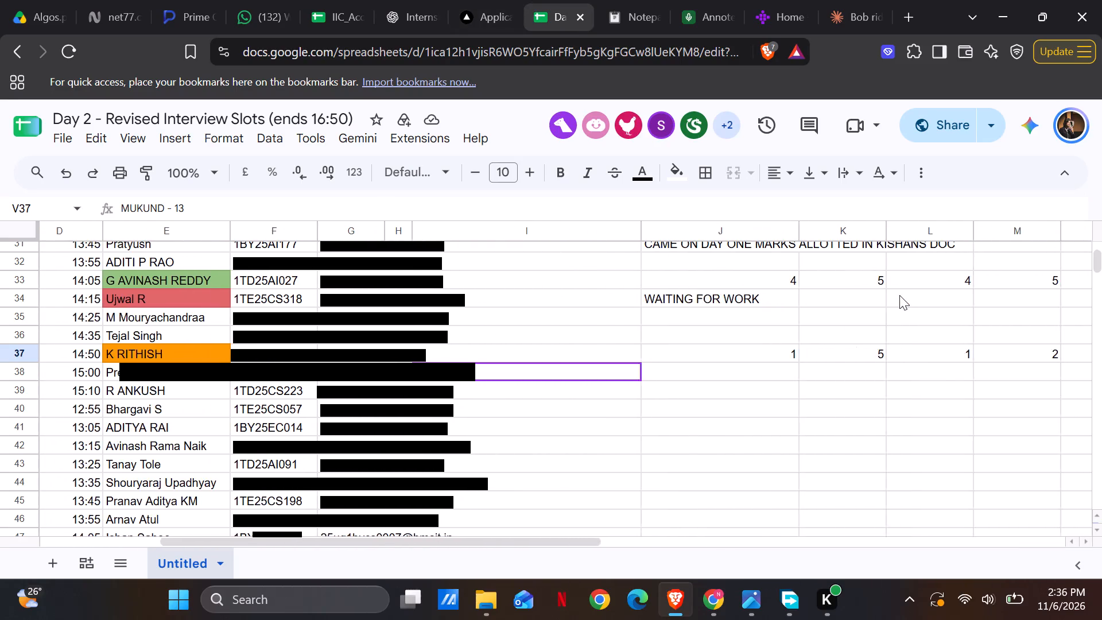
pyautogui.hscroll(-6, 899, 295)
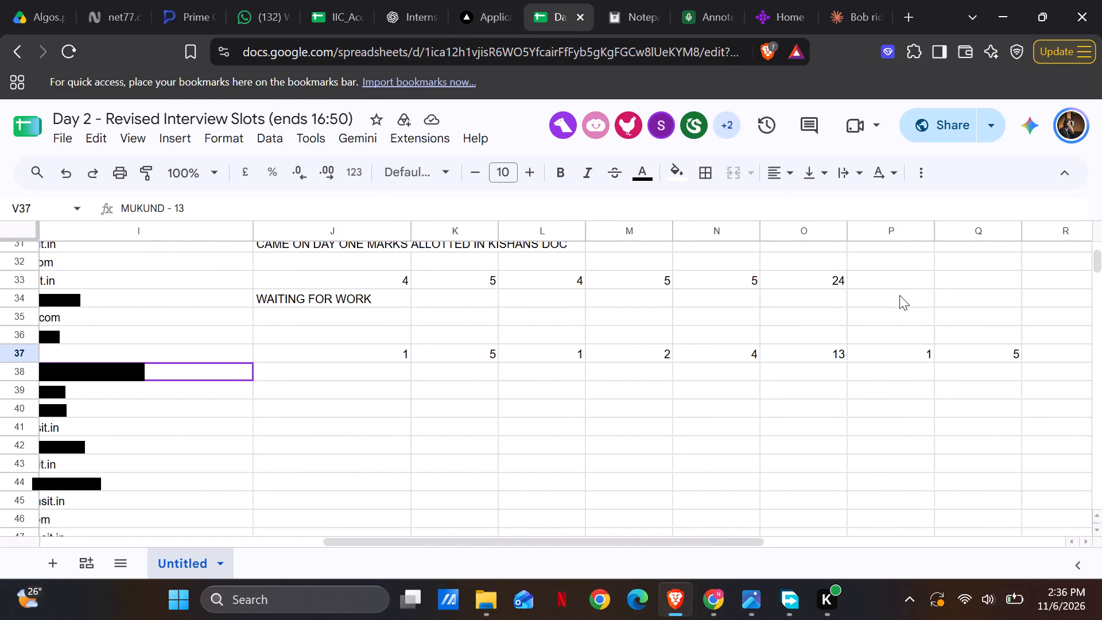
pyautogui.hscroll(-1, 899, 295)
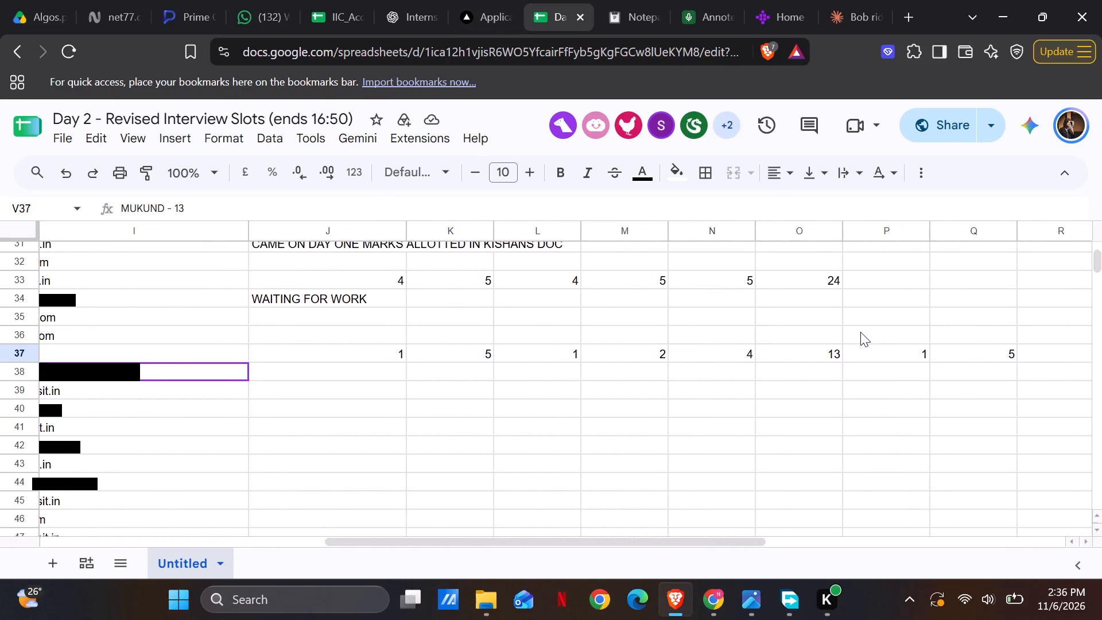
pyautogui.hscroll(-1, 860, 332)
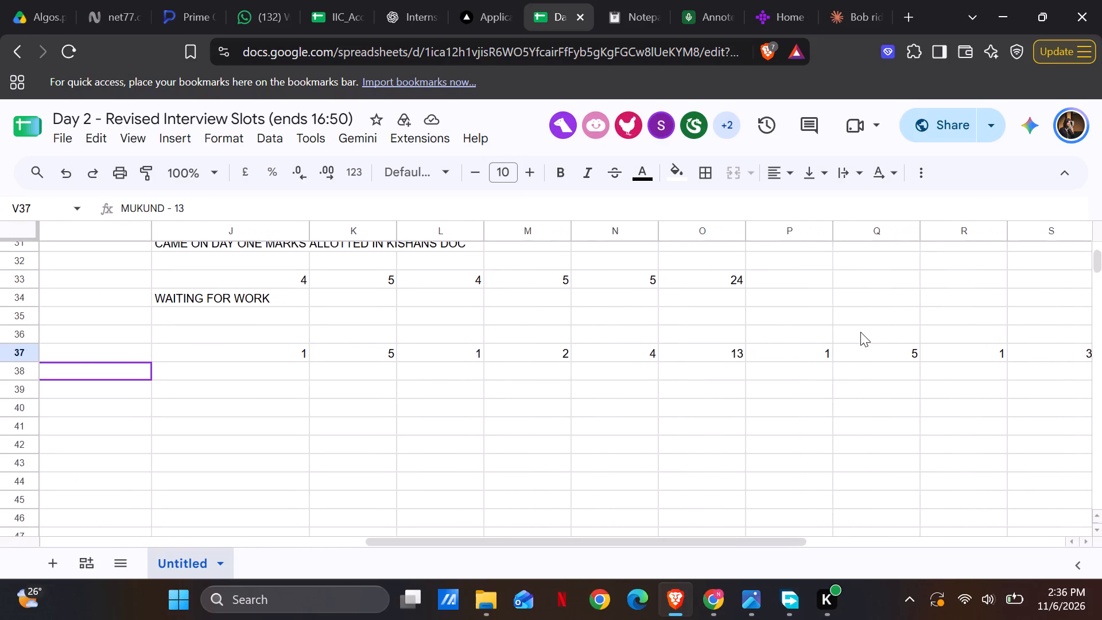
pyautogui.scroll(1, 860, 332)
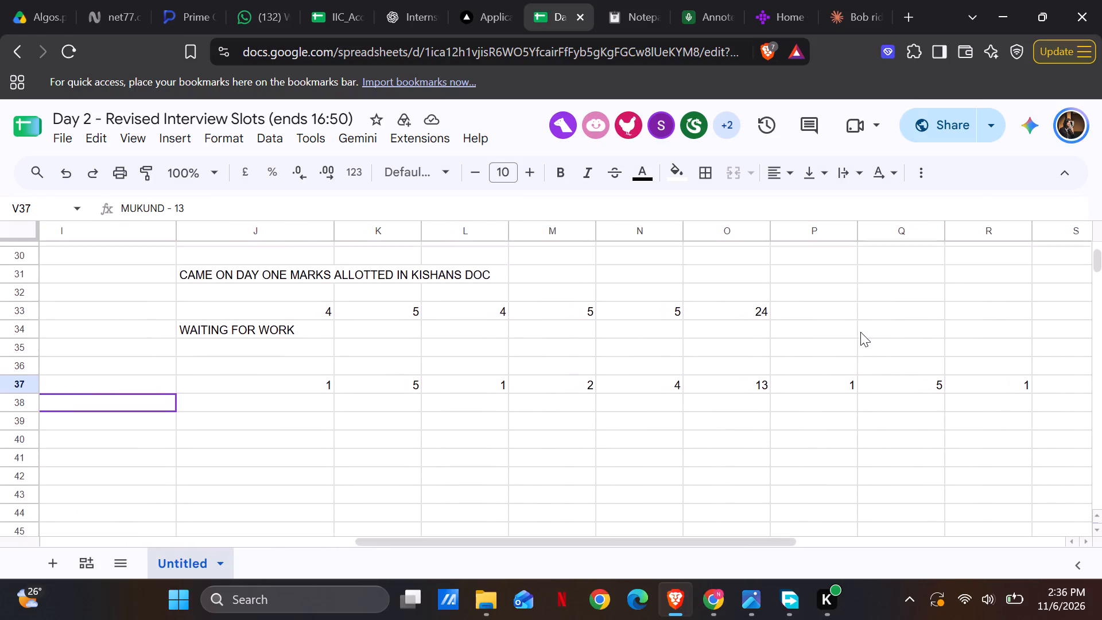
pyautogui.scroll(1, 860, 332)
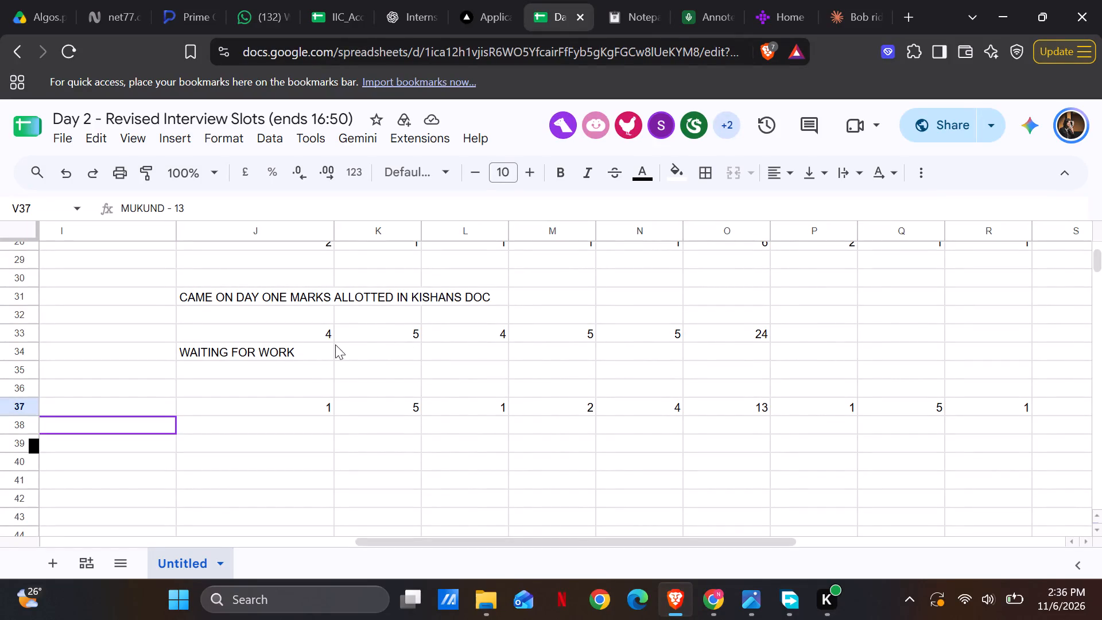
pyautogui.click(813, 332)
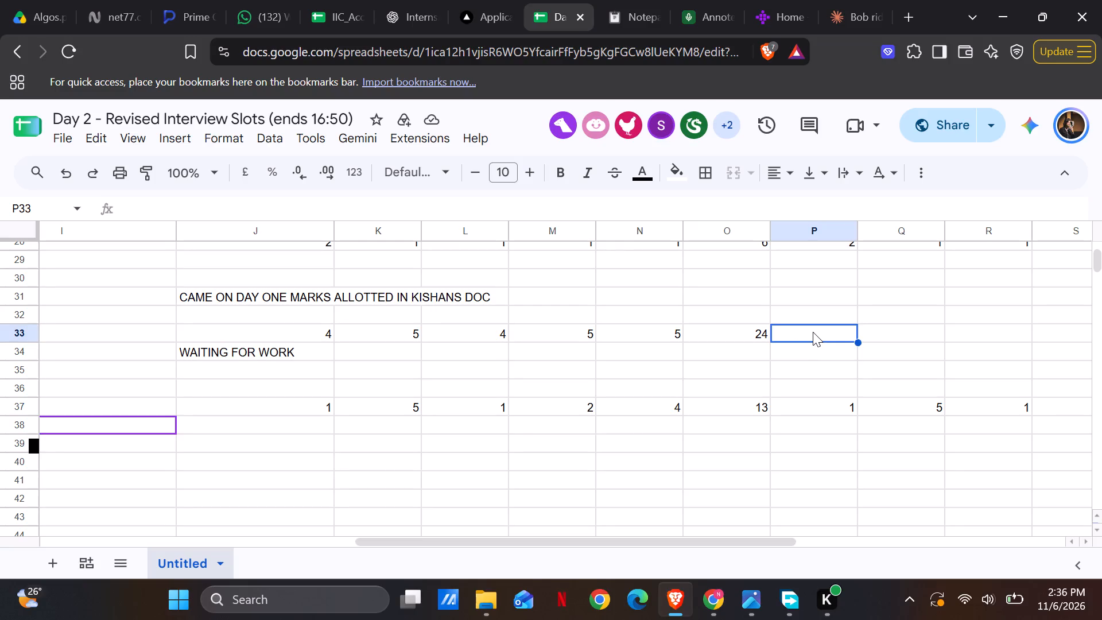
pyautogui.press('5')
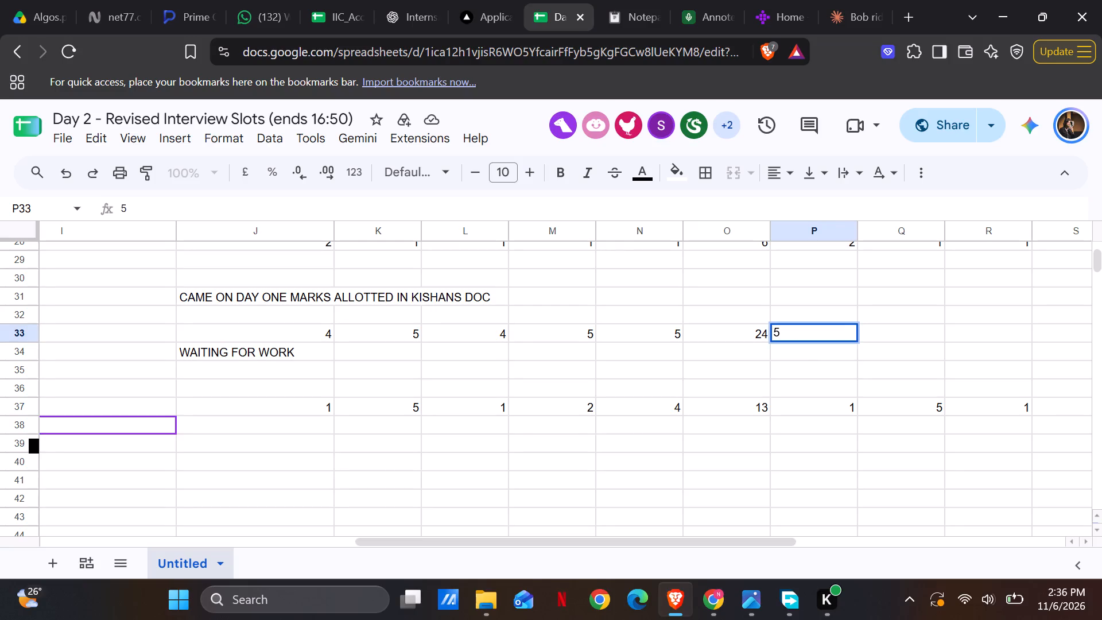
pyautogui.press('Right')
pyautogui.press('5')
pyautogui.press('Right')
pyautogui.press('5')
pyautogui.press('Right')
pyautogui.press('5')
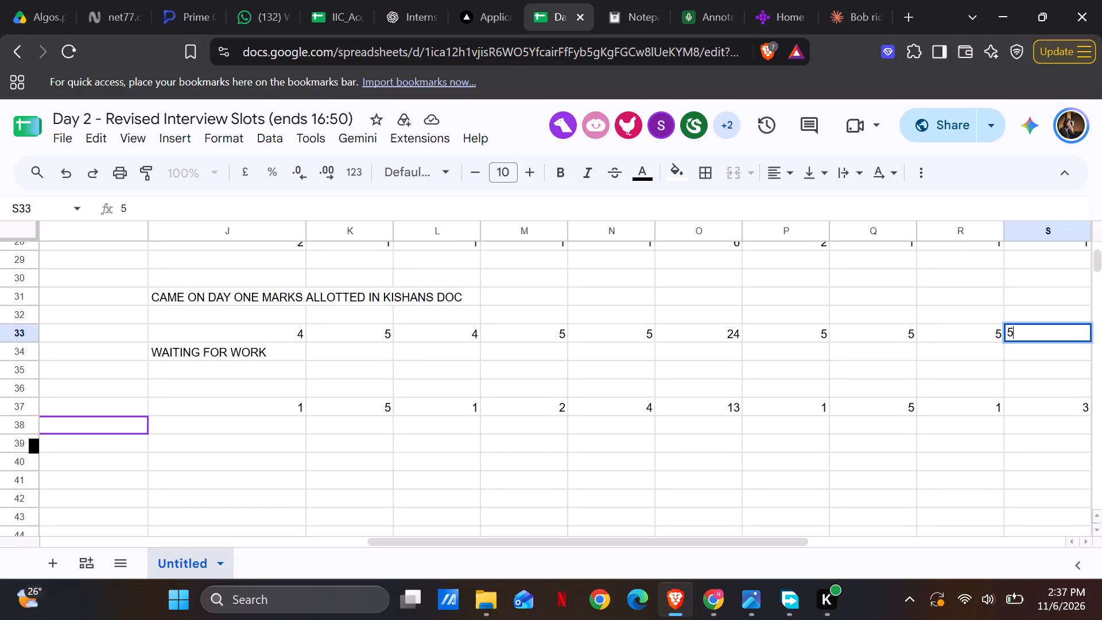
pyautogui.press('Right')
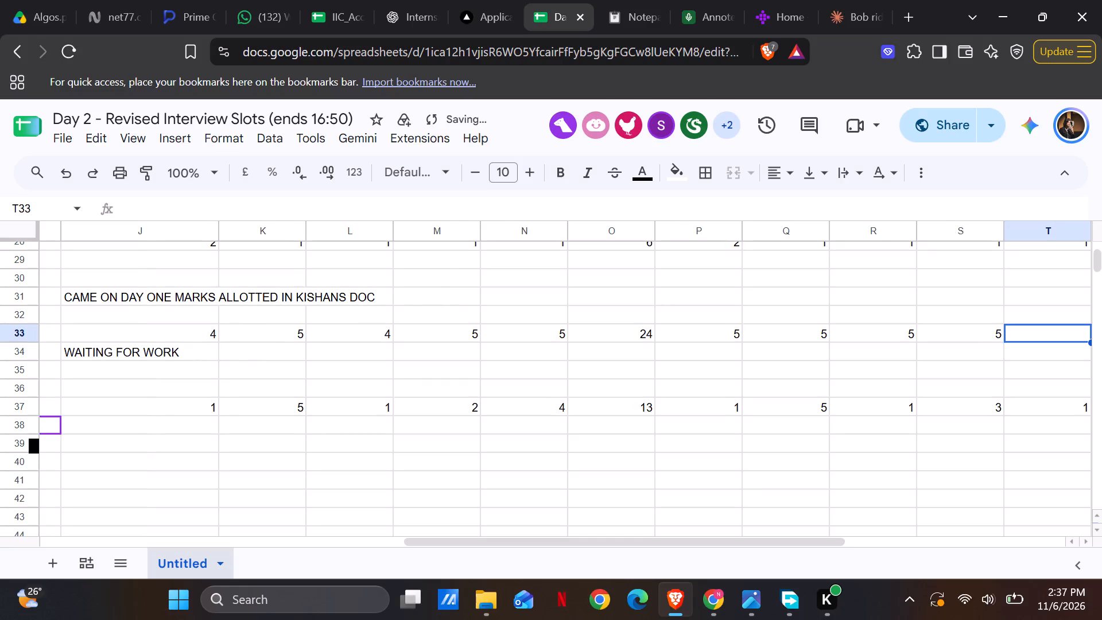
pyautogui.press('5')
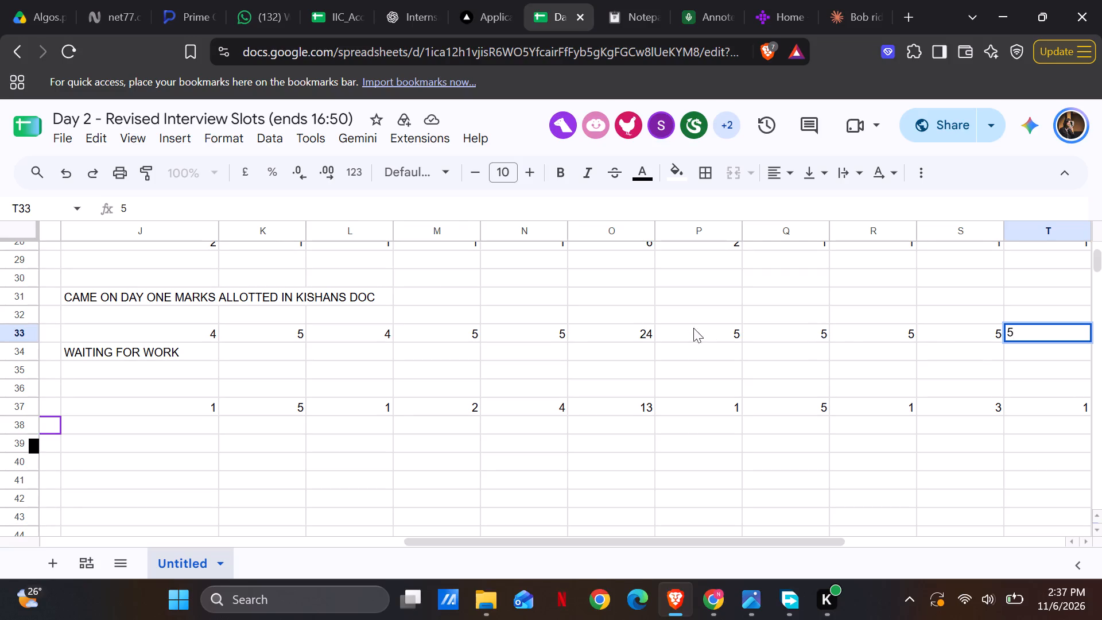
pyautogui.press('Right')
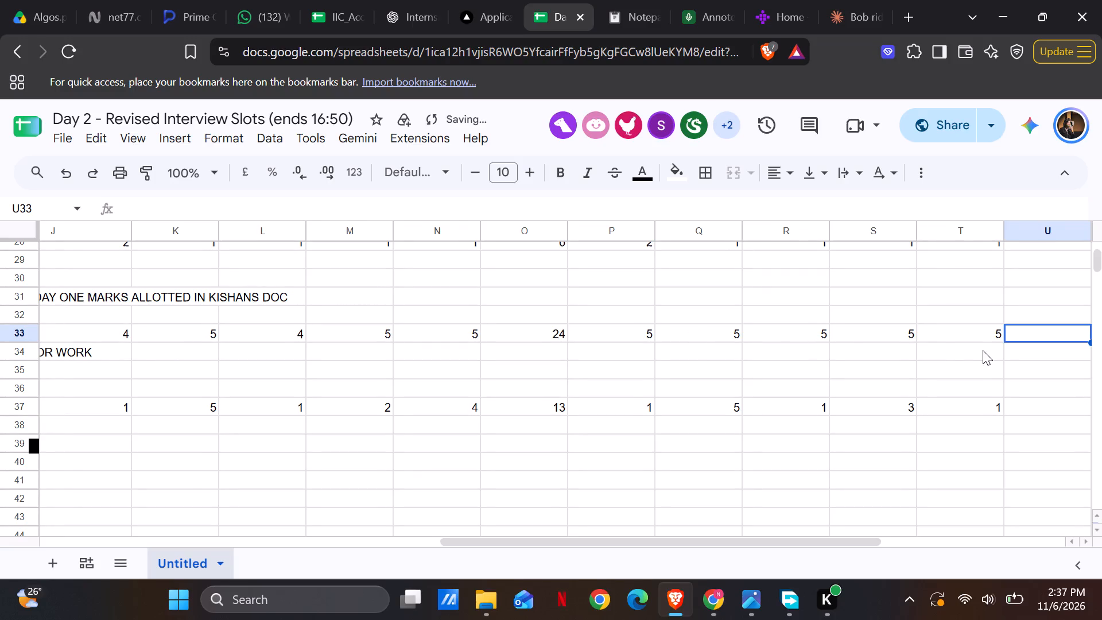
pyautogui.press('Left')
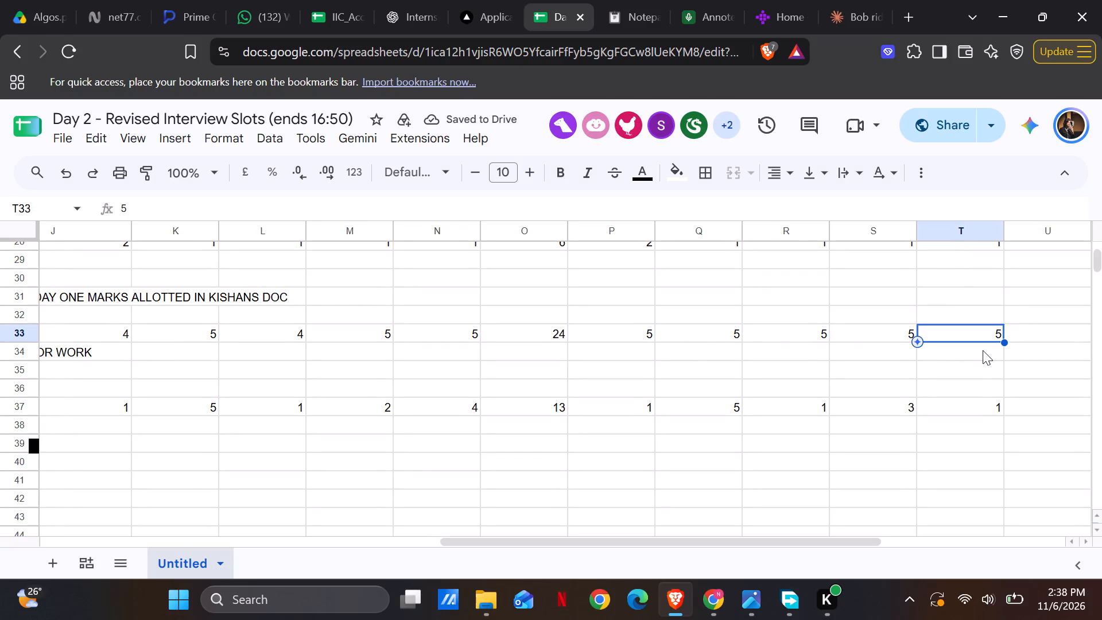
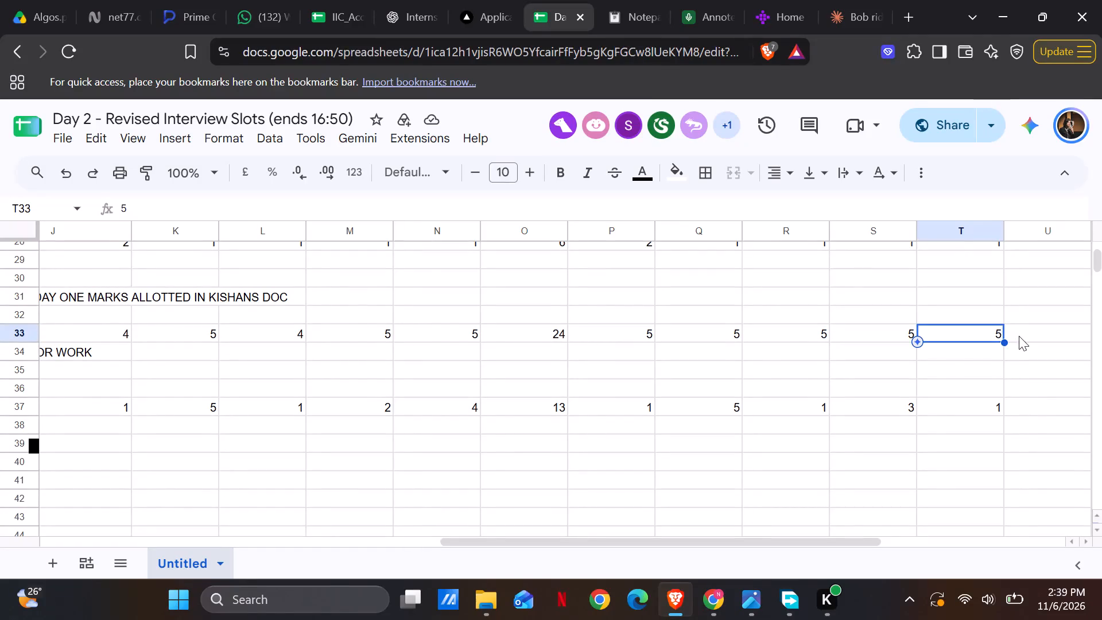
# Check the applicant's marks across cells P33 to T33 in the Day 2 interview slots spreadsheet.
pyautogui.click(1019, 336)
pyautogui.click(979, 335)
pyautogui.click(895, 332)
pyautogui.click(804, 335)
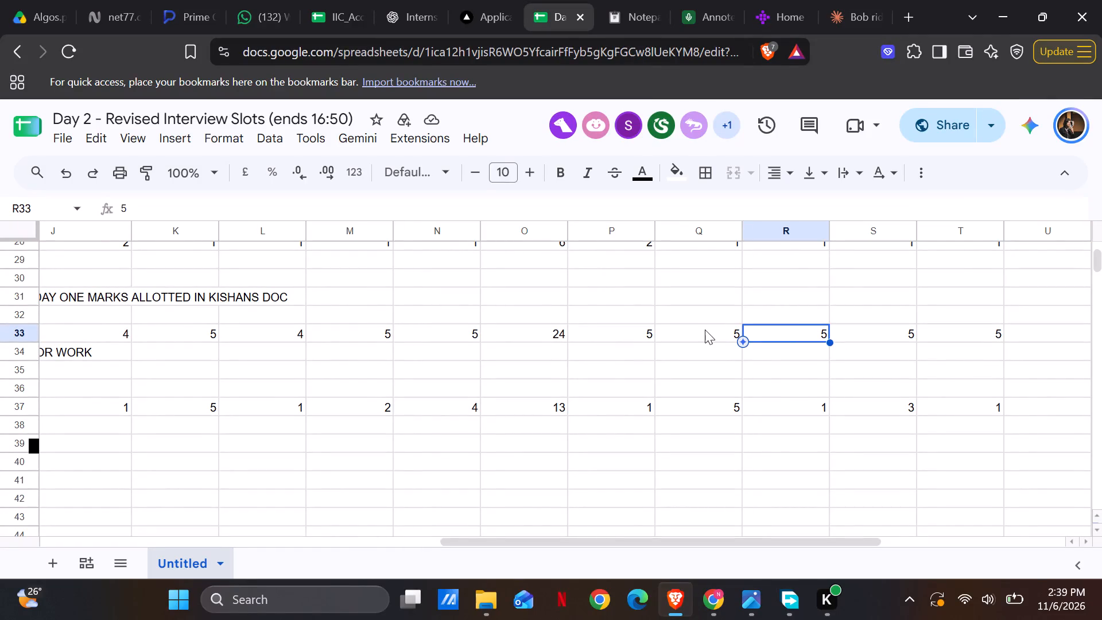
pyautogui.click(705, 334)
pyautogui.click(620, 336)
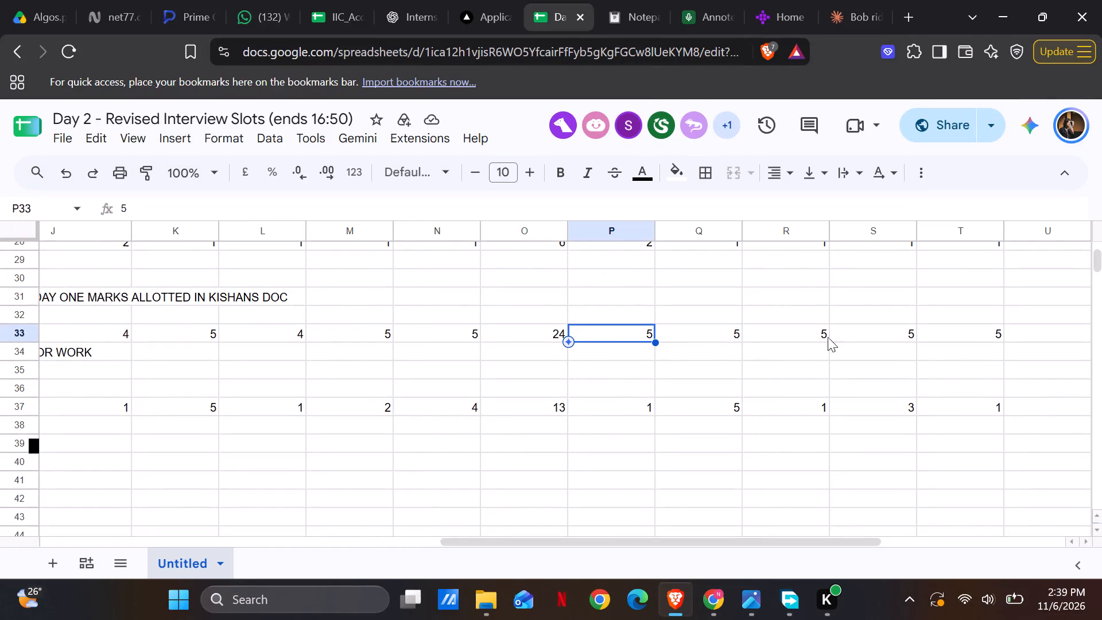
pyautogui.click(893, 331)
pyautogui.click(988, 335)
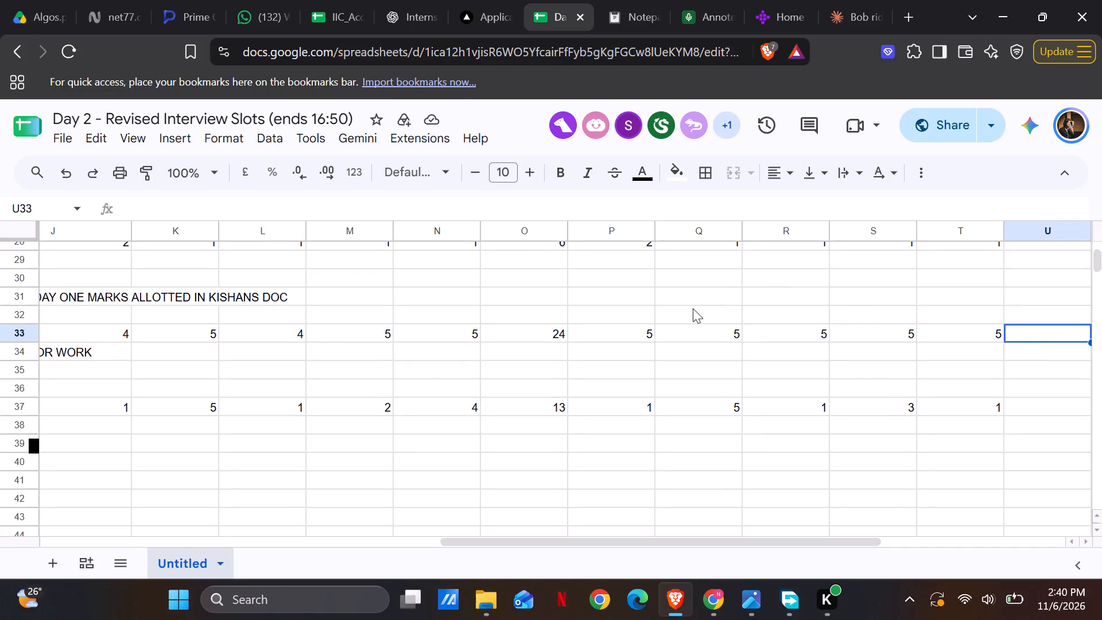
pyautogui.click(955, 332)
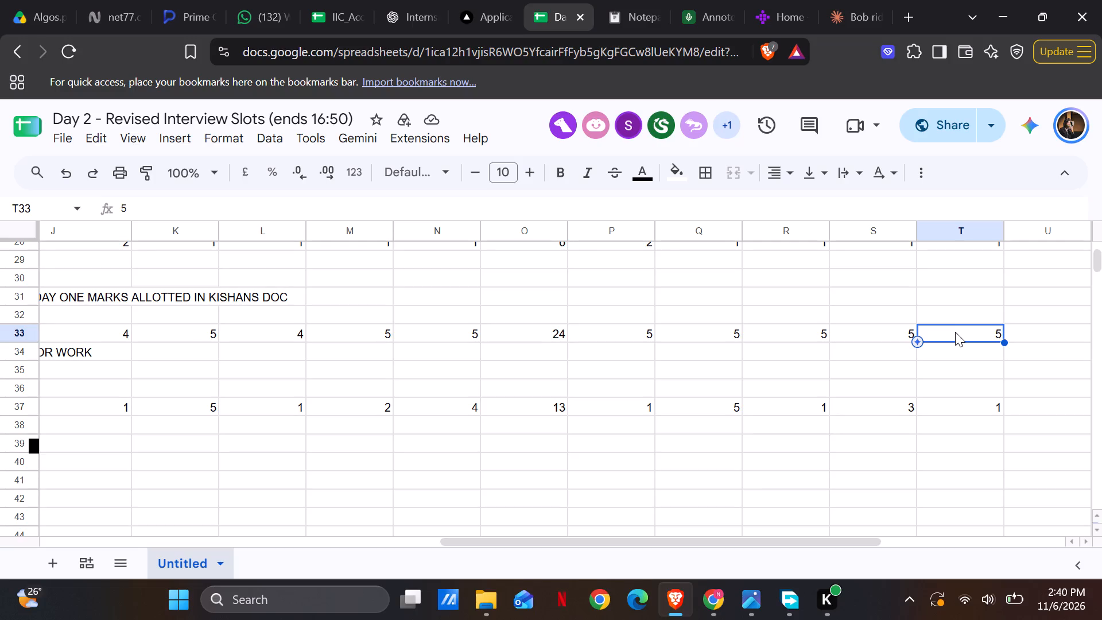
pyautogui.click(658, 327)
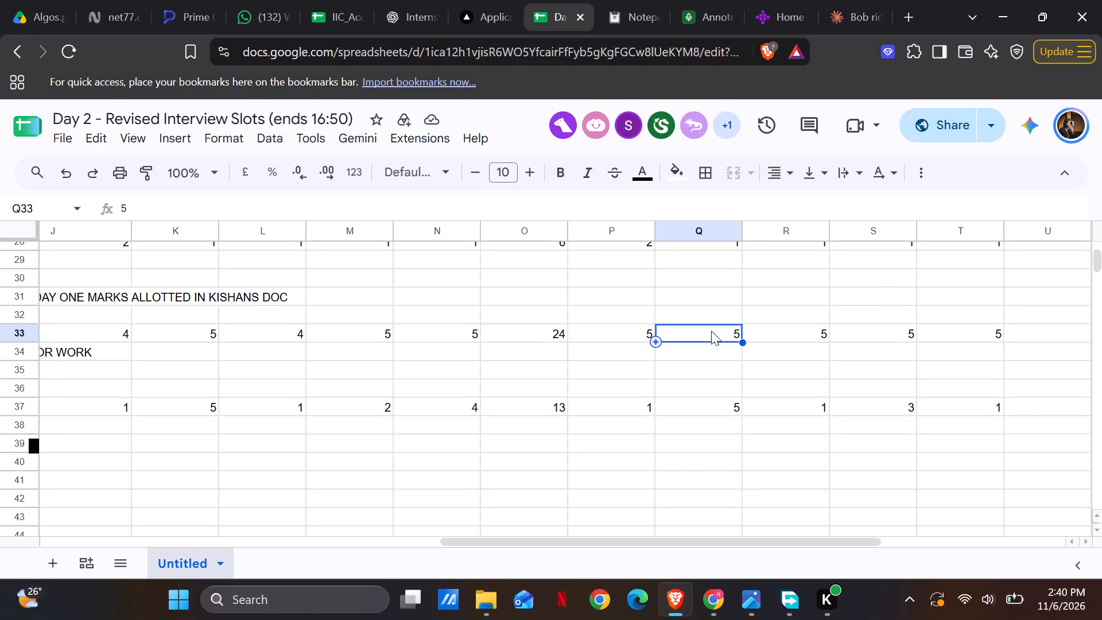
pyautogui.click(781, 328)
pyautogui.click(903, 330)
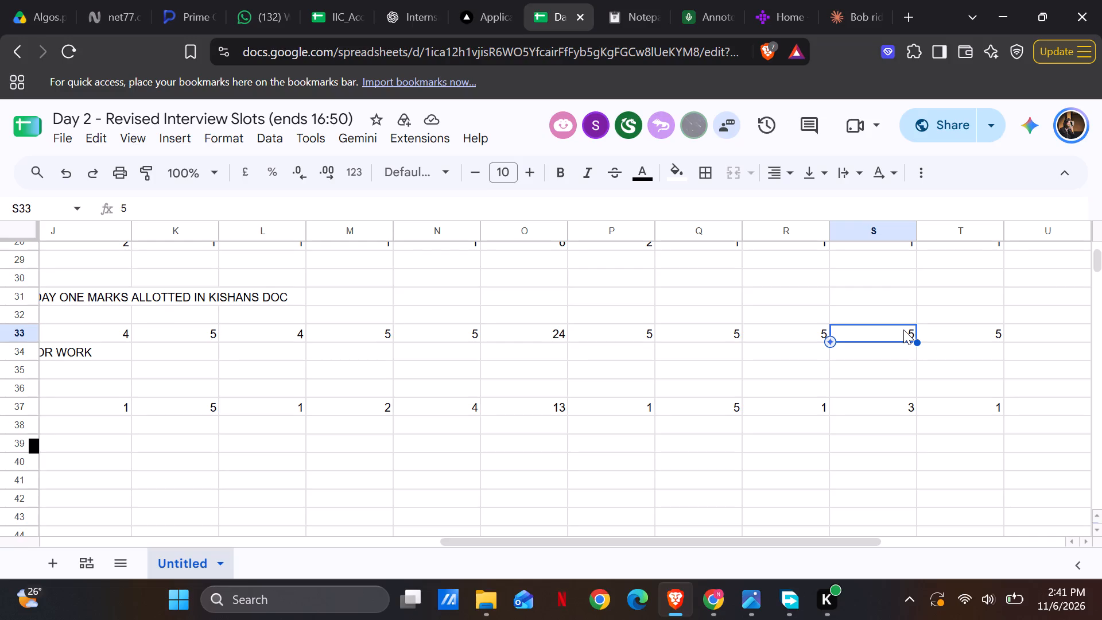
pyautogui.click(967, 341)
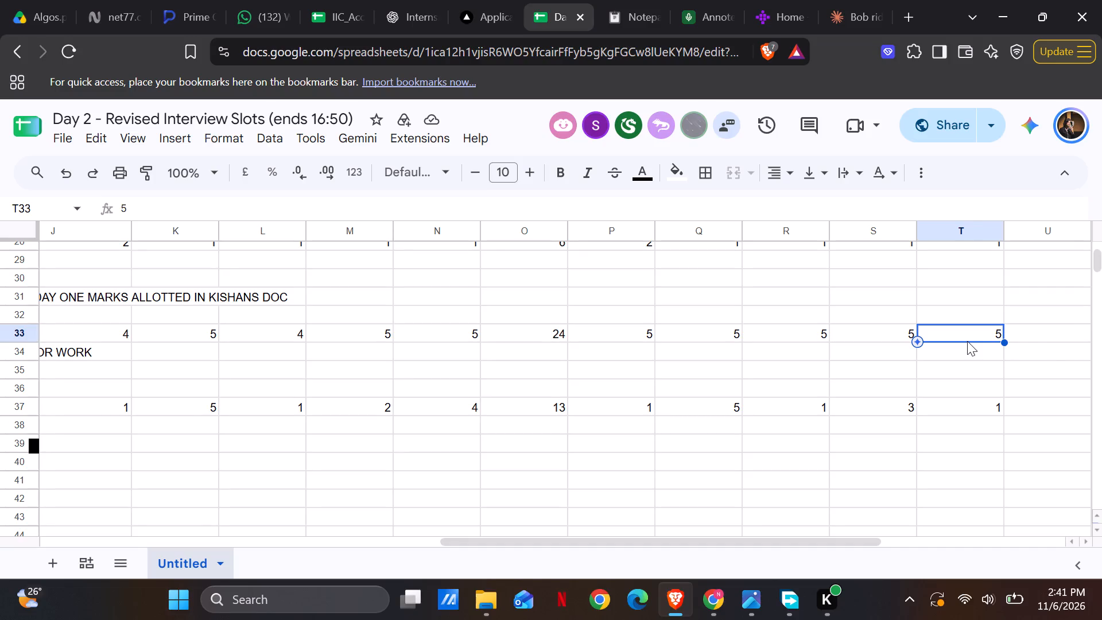
# Enter 25 in cell U33 as the total of the applicant's marks in P33 to T33.
pyautogui.click(1049, 333)
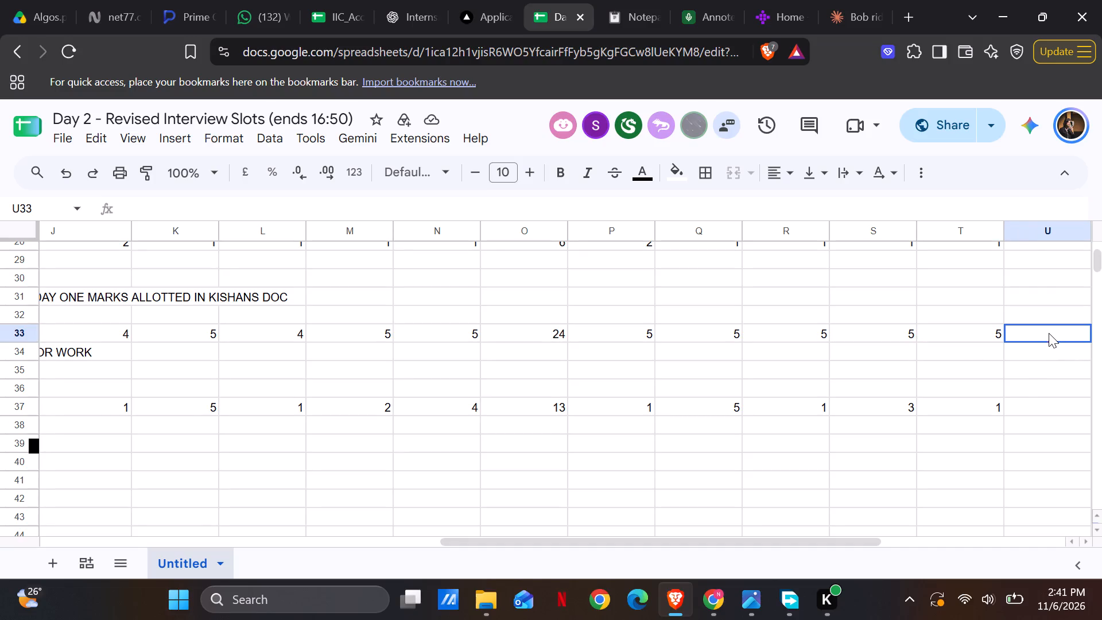
pyautogui.write('25')
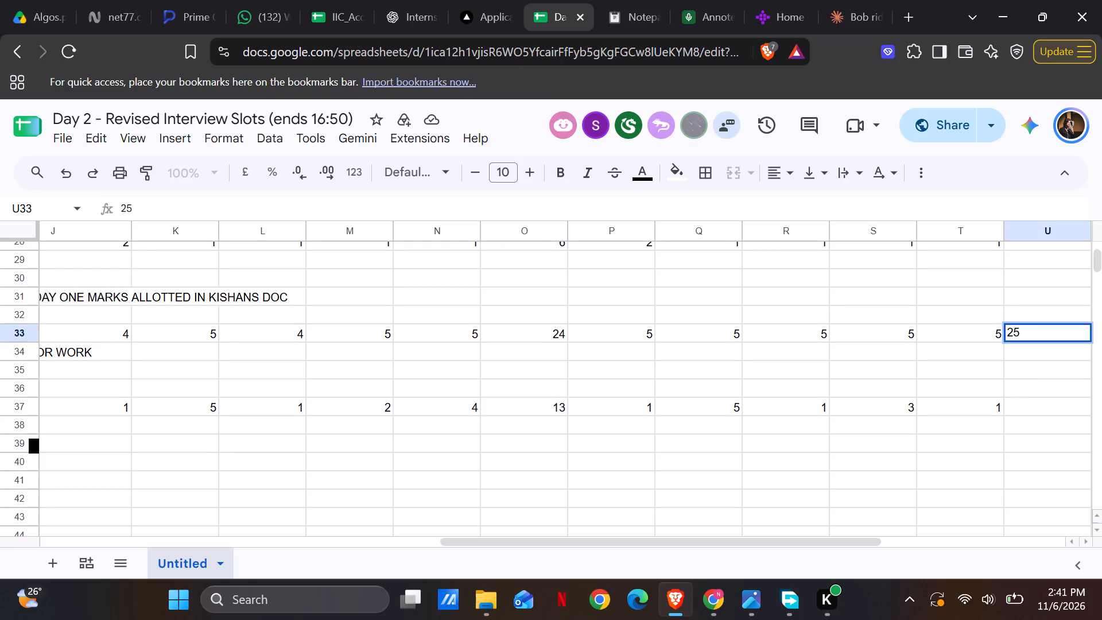
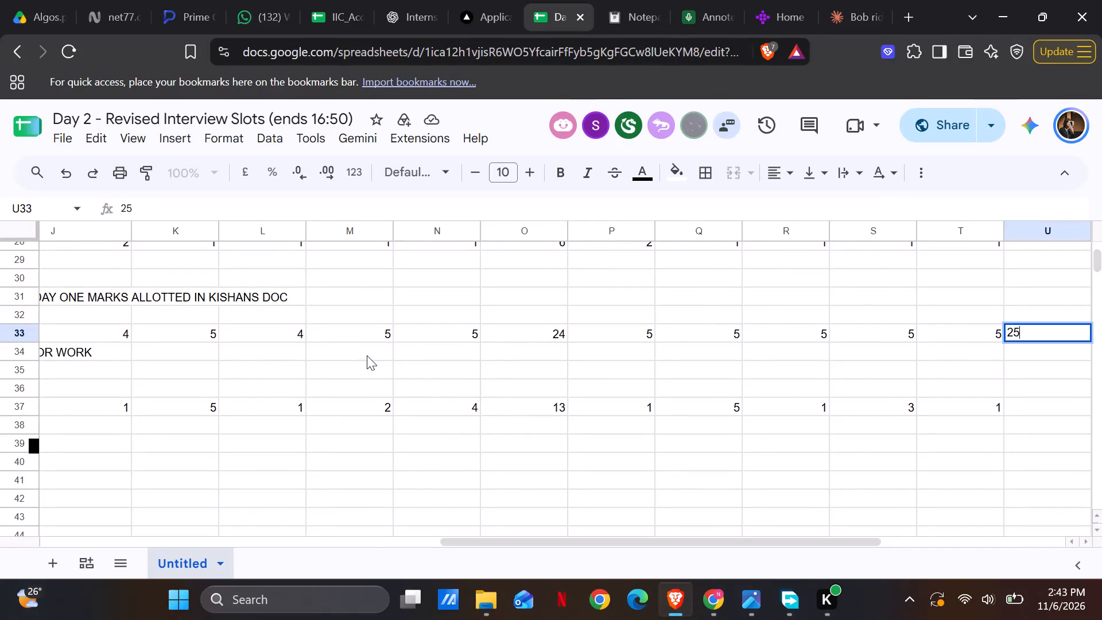
# Commit the total of 25 in cell U33, at the end of the row 33 marks.
pyautogui.hscroll(9, 367, 355)
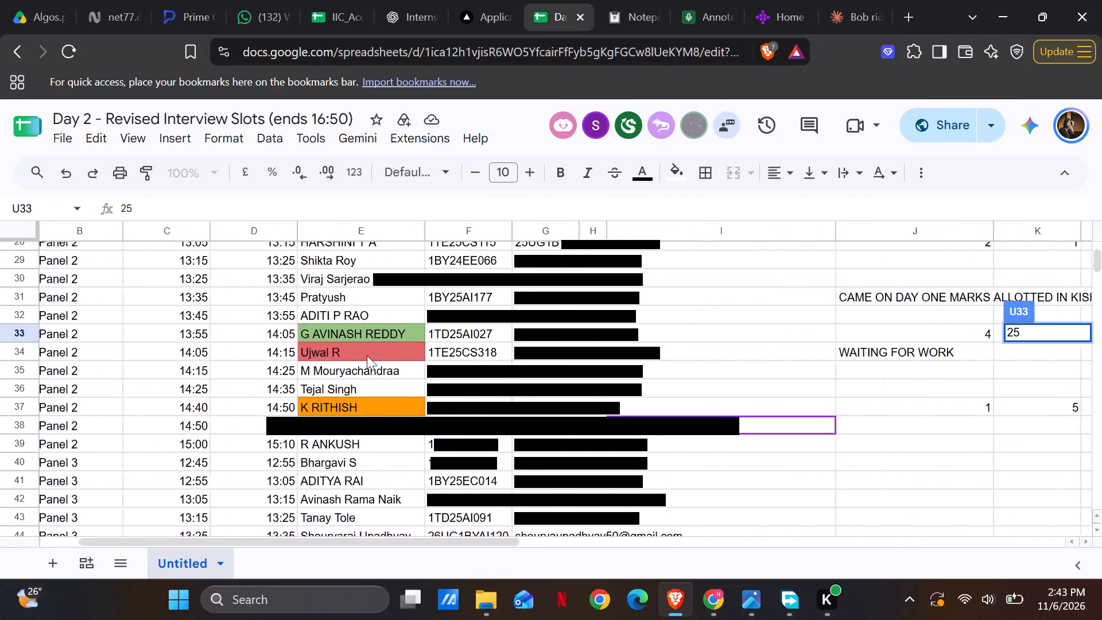
pyautogui.hscroll(-5, 367, 355)
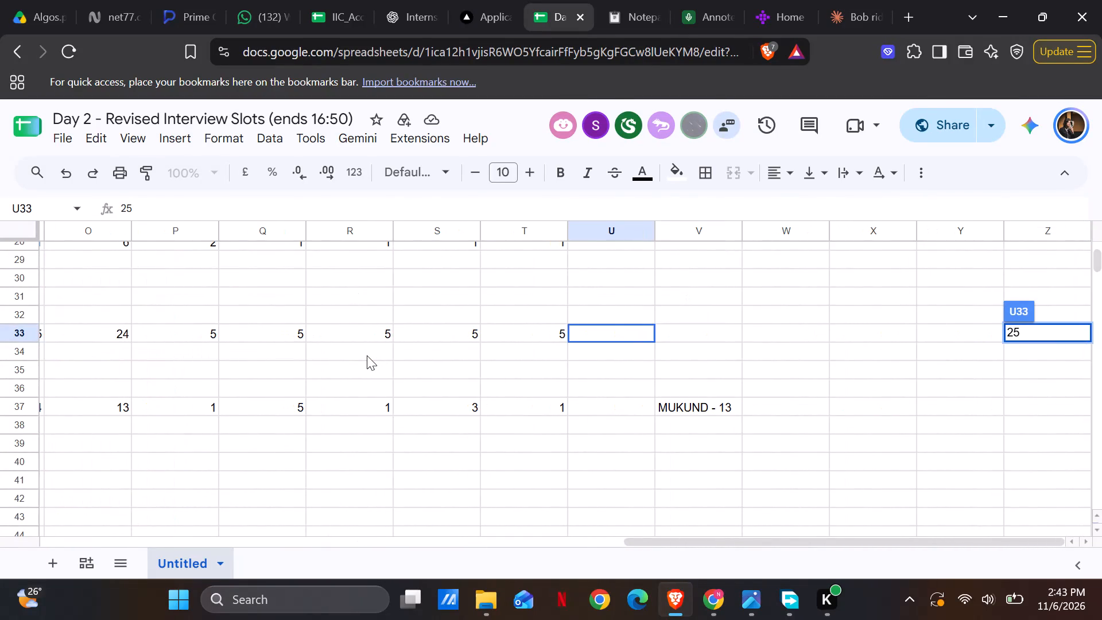
pyautogui.click(602, 331)
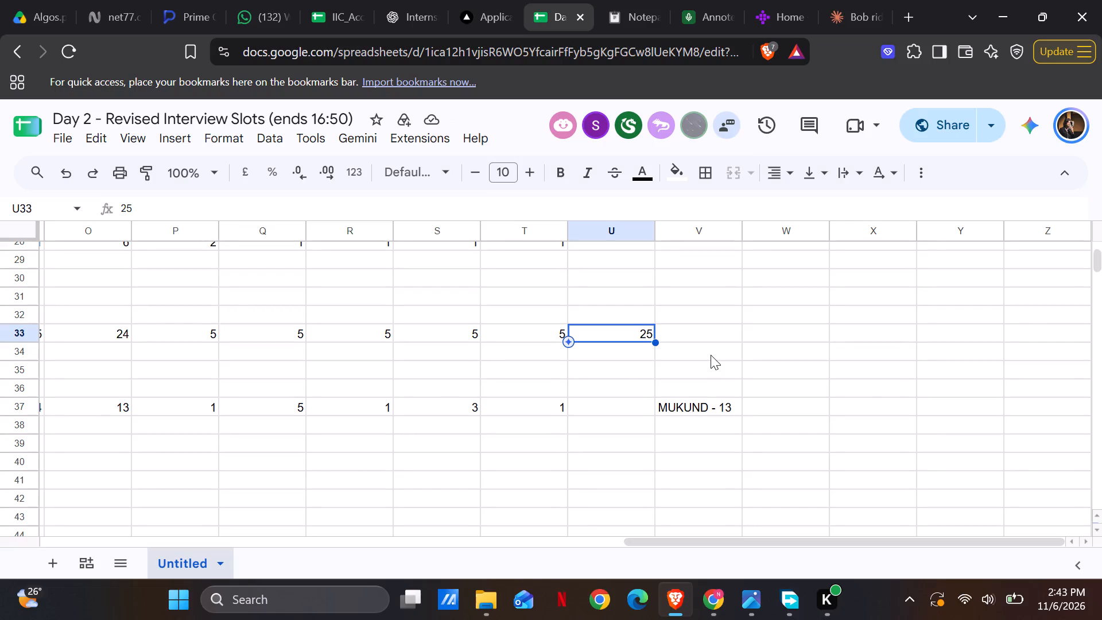
# Change the fill colour of the applicant name cell E37 to a darker green than cell E33.
pyautogui.hscroll(9, 397, 415)
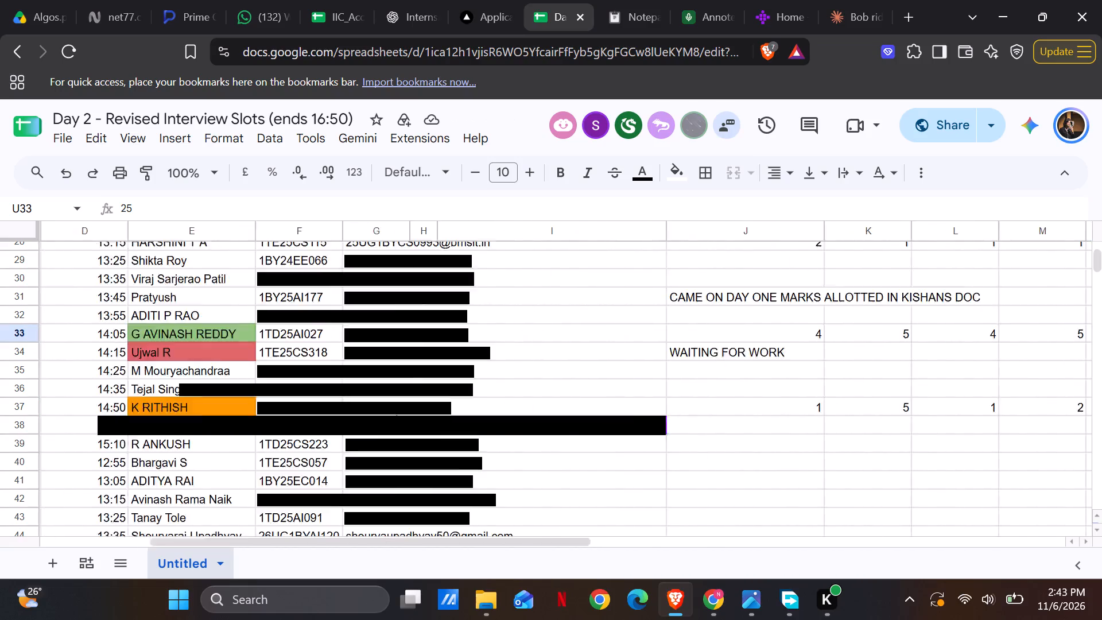
pyautogui.hscroll(1, 397, 415)
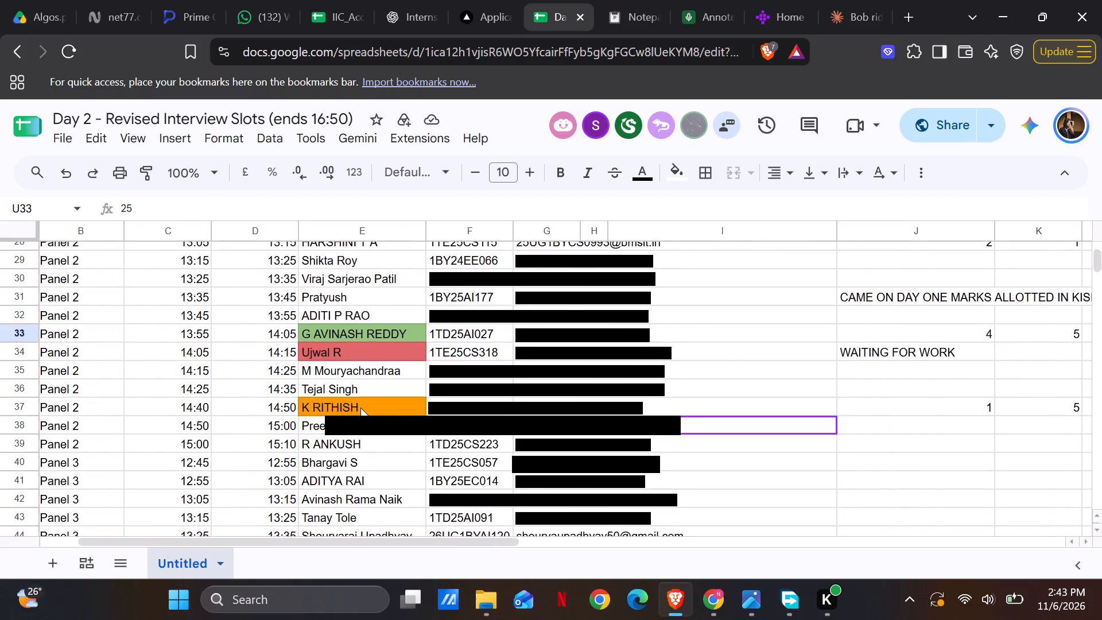
pyautogui.hscroll(-3, 560, 415)
pyautogui.hscroll(1, 417, 456)
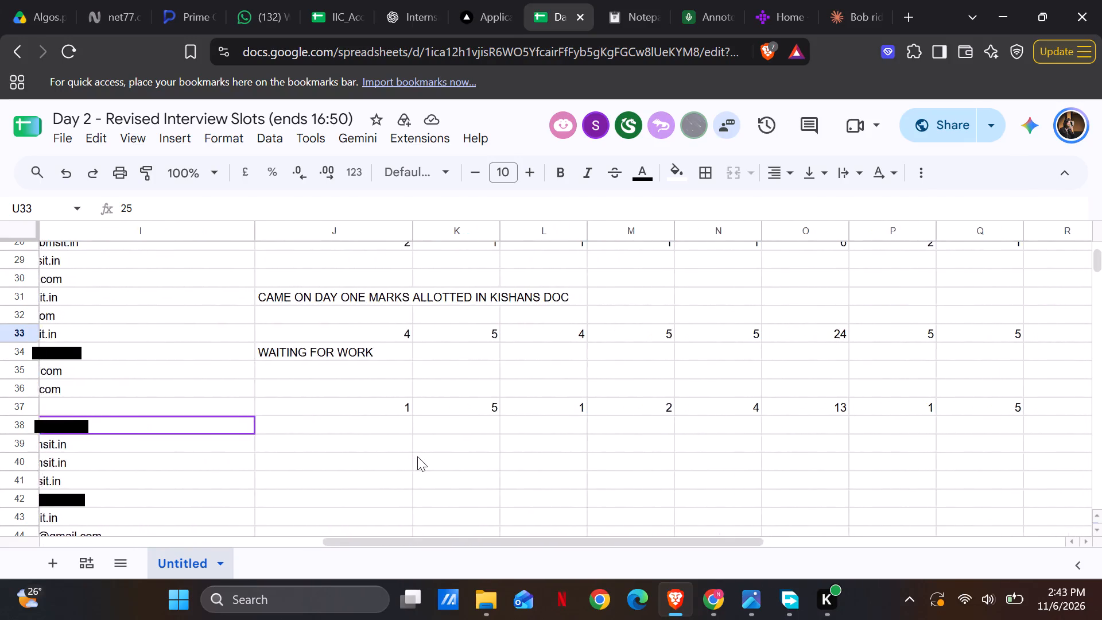
pyautogui.hscroll(1, 417, 456)
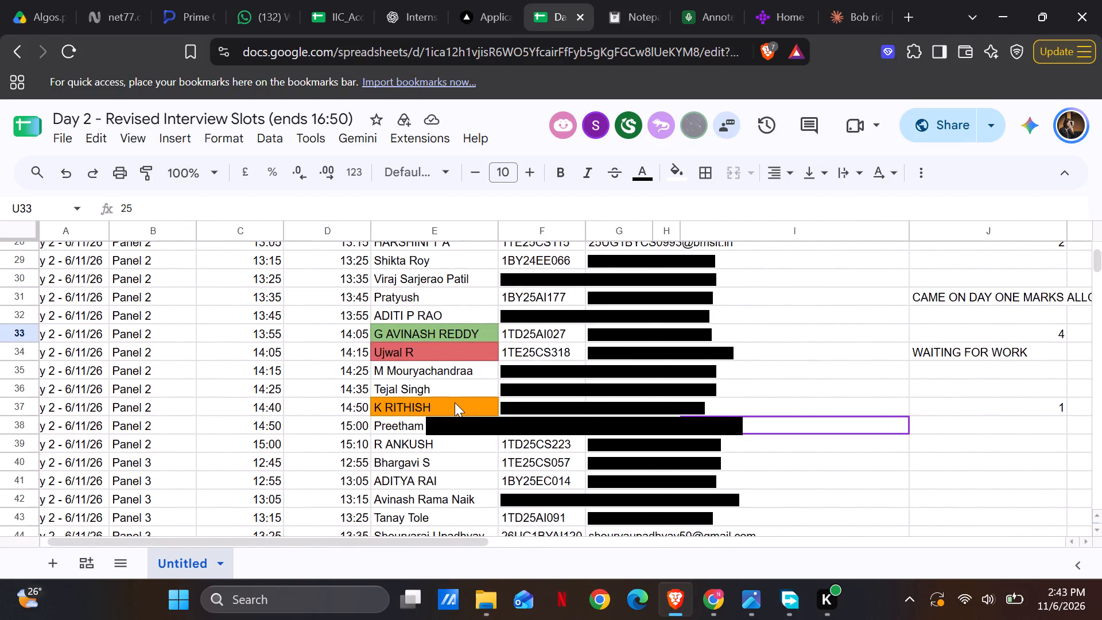
pyautogui.click(455, 402)
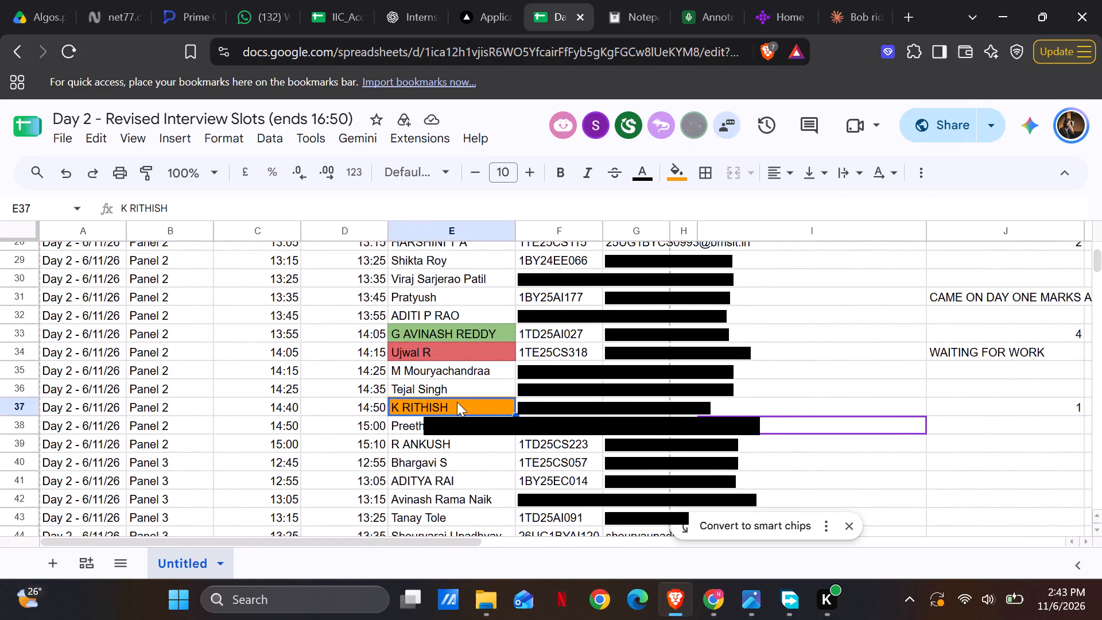
pyautogui.click(673, 169)
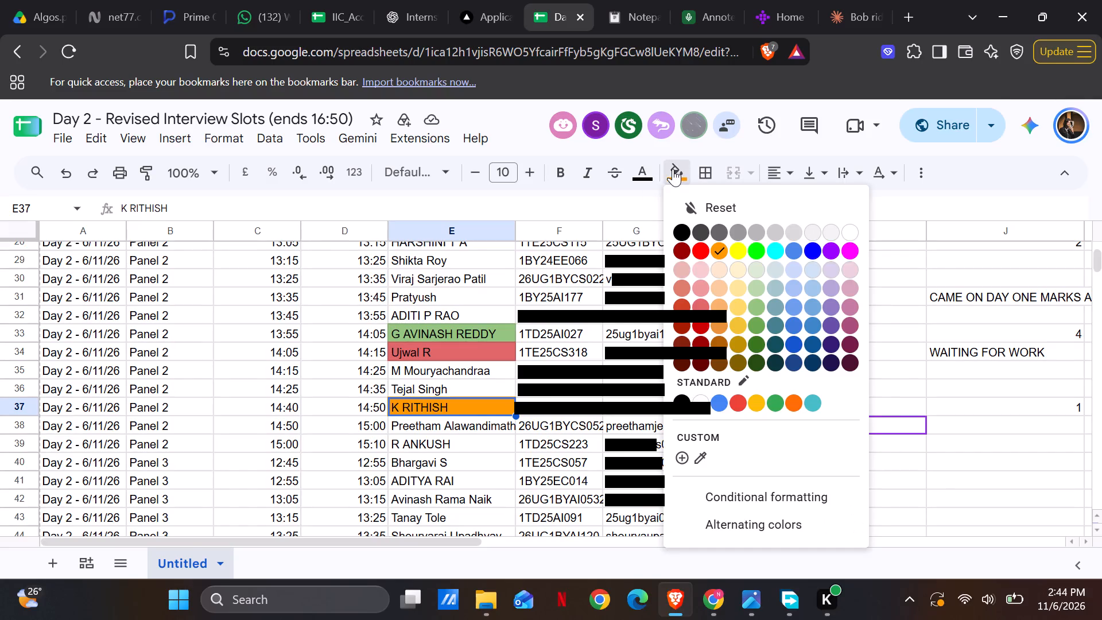
pyautogui.click(754, 321)
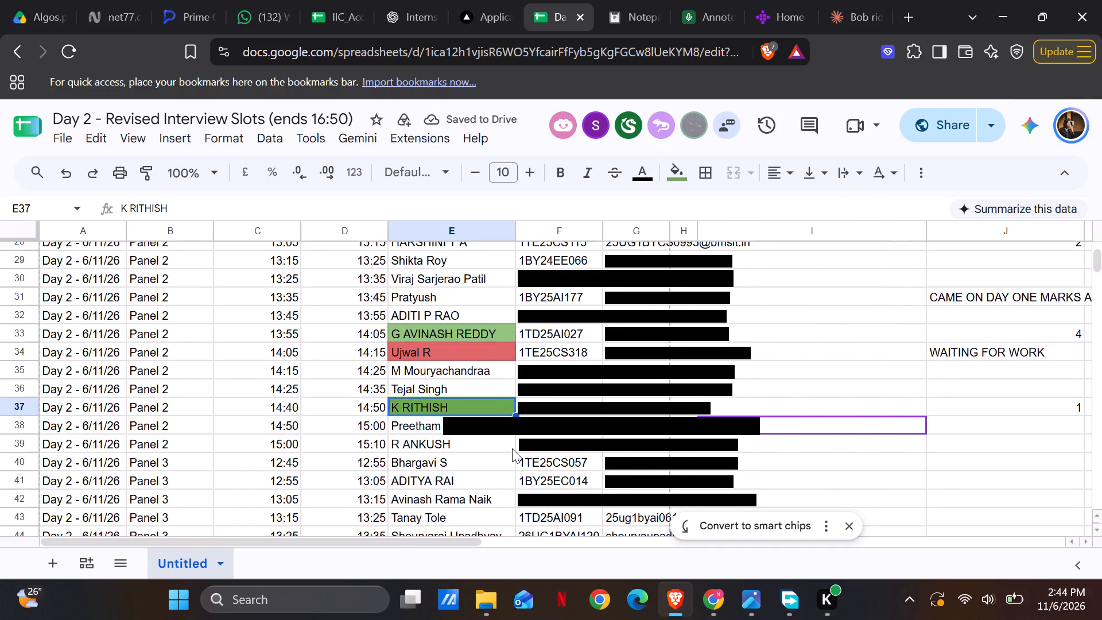
# Look through the Day 2 applicant list across Panels 1 to 3, examining the name highlights and the marks in column J.
pyautogui.scroll(-1, 342, 450)
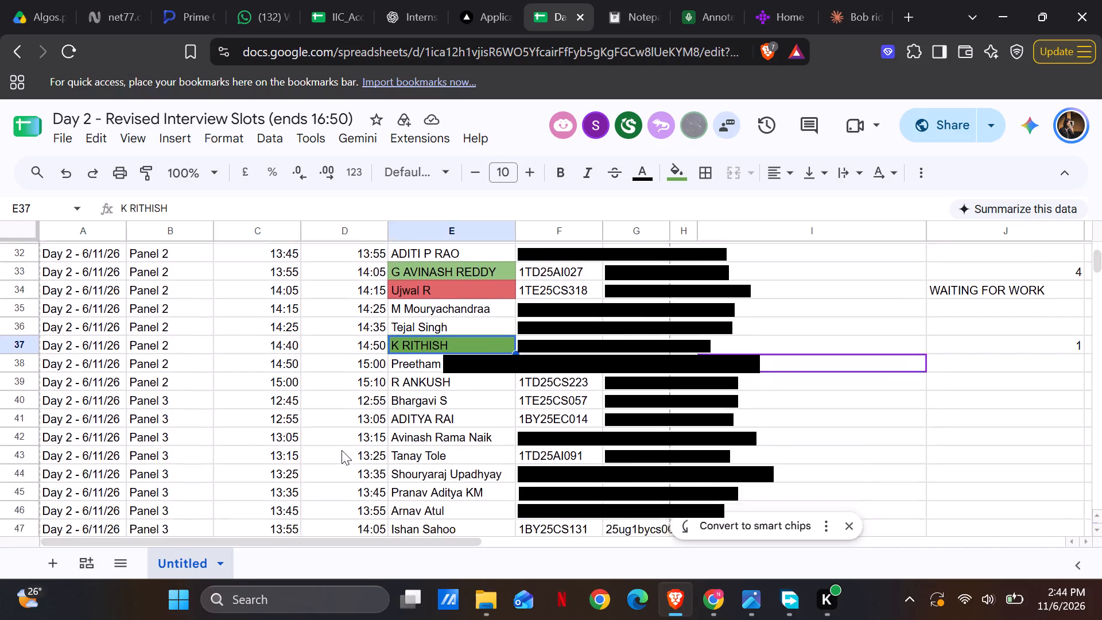
pyautogui.scroll(-3, 342, 450)
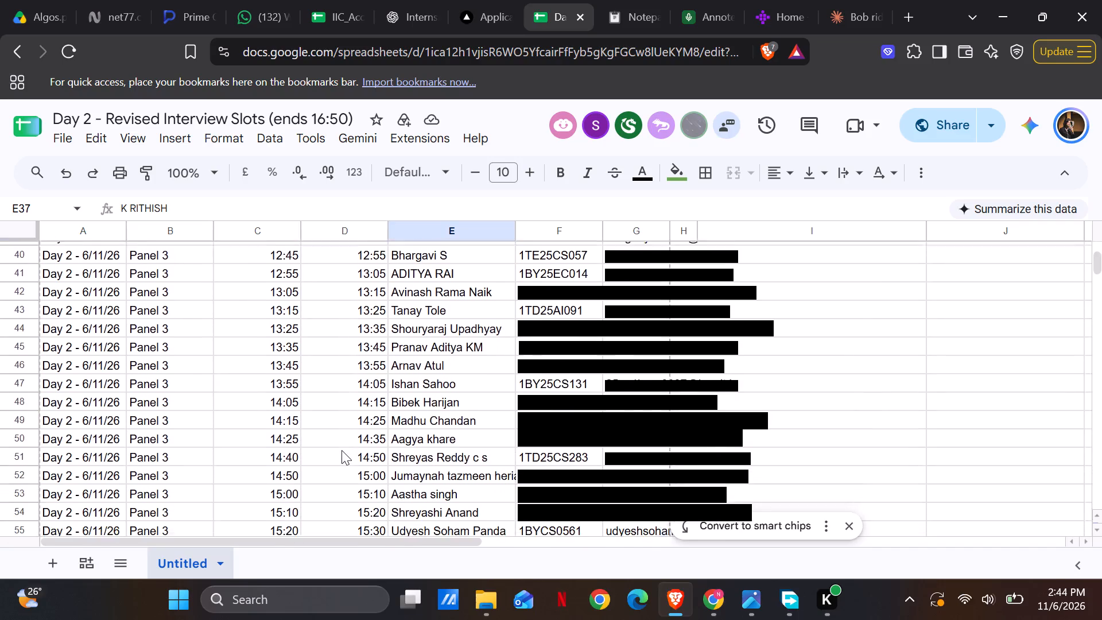
pyautogui.scroll(-2, 342, 450)
pyautogui.scroll(1, 342, 450)
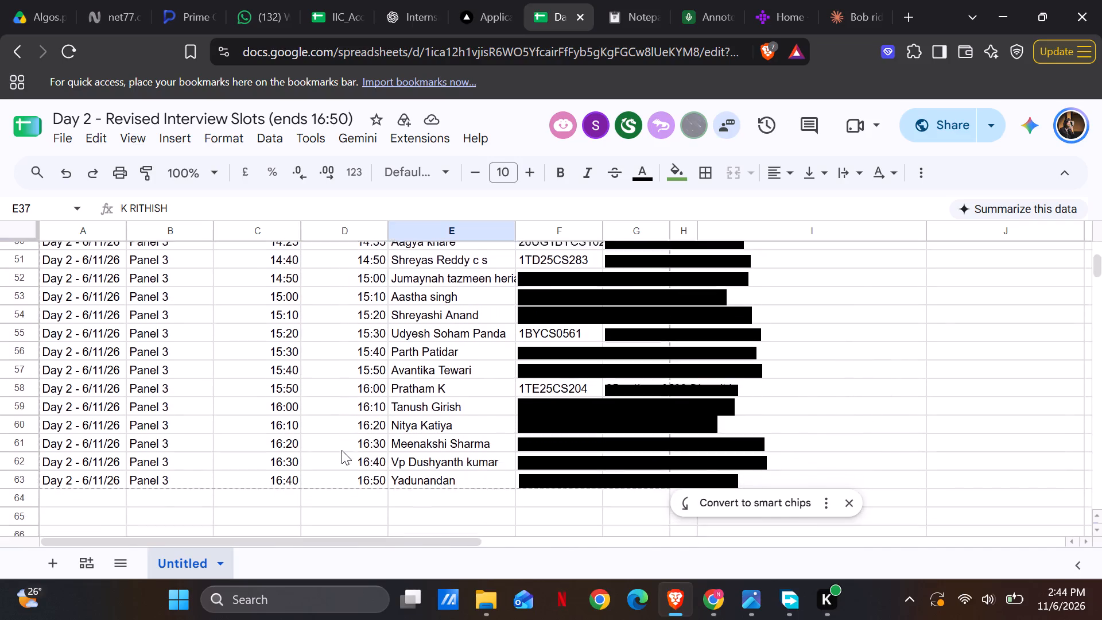
pyautogui.scroll(3, 342, 450)
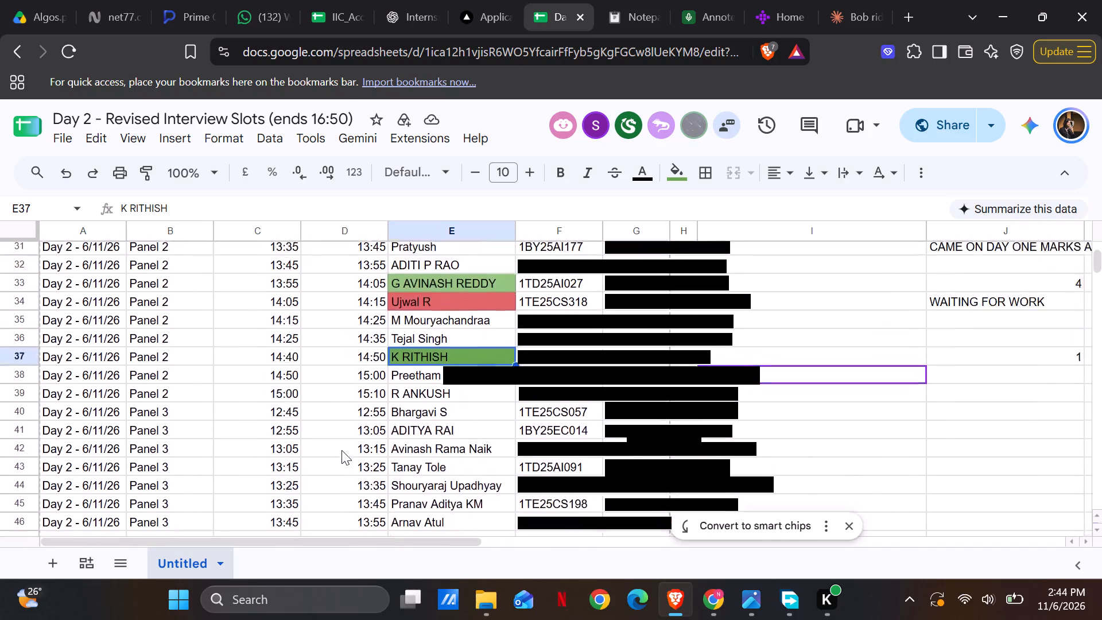
pyautogui.scroll(3, 342, 450)
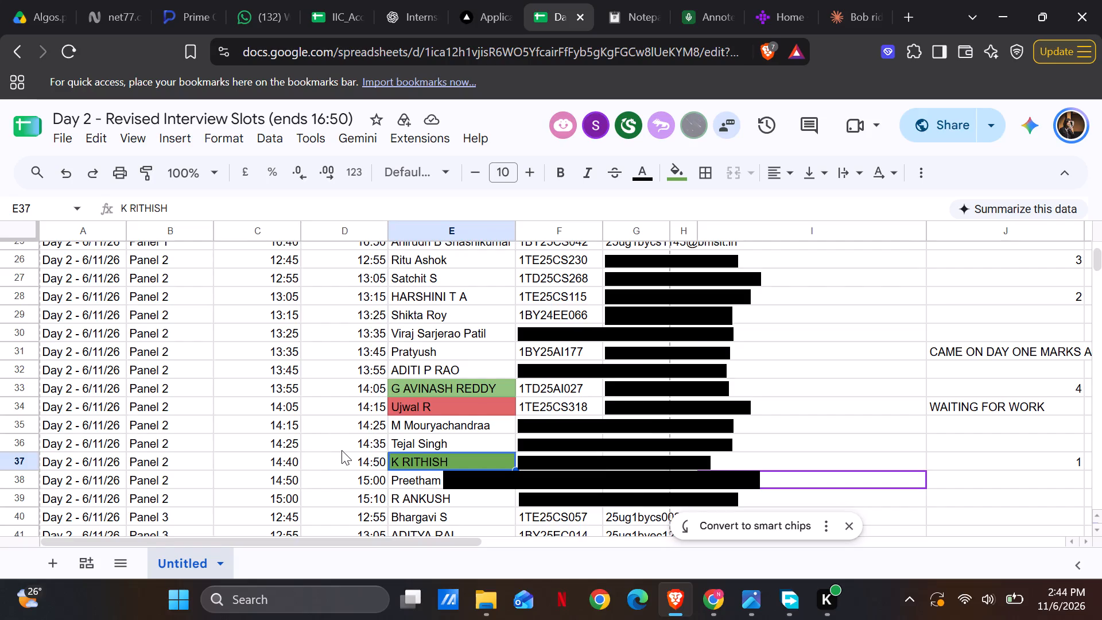
pyautogui.scroll(2, 342, 450)
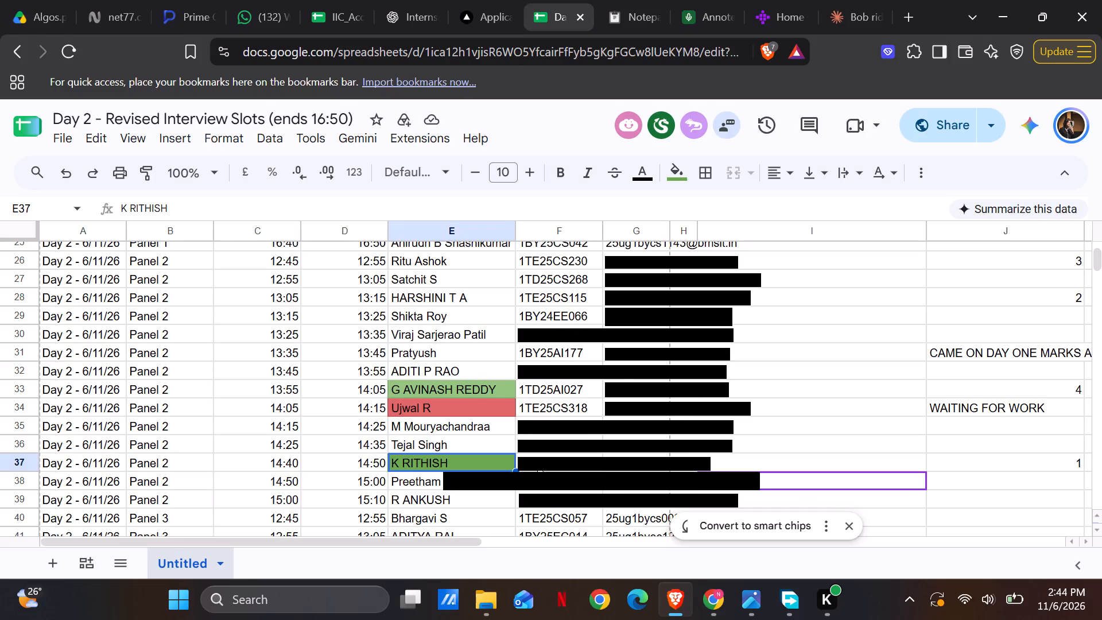
pyautogui.scroll(-1, 533, 462)
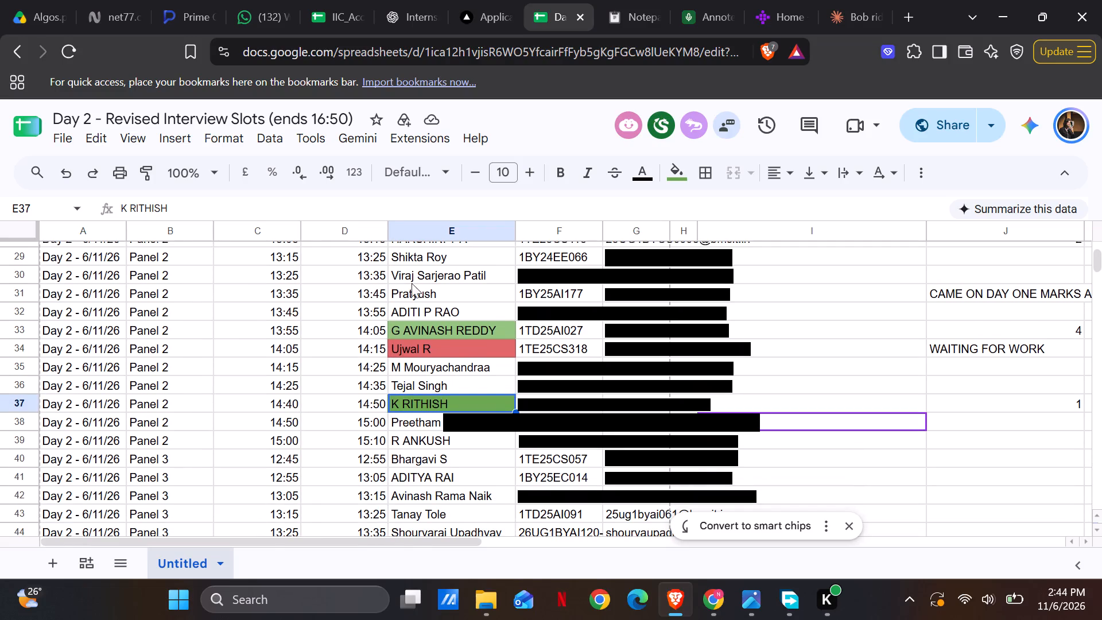
pyautogui.scroll(2, 425, 316)
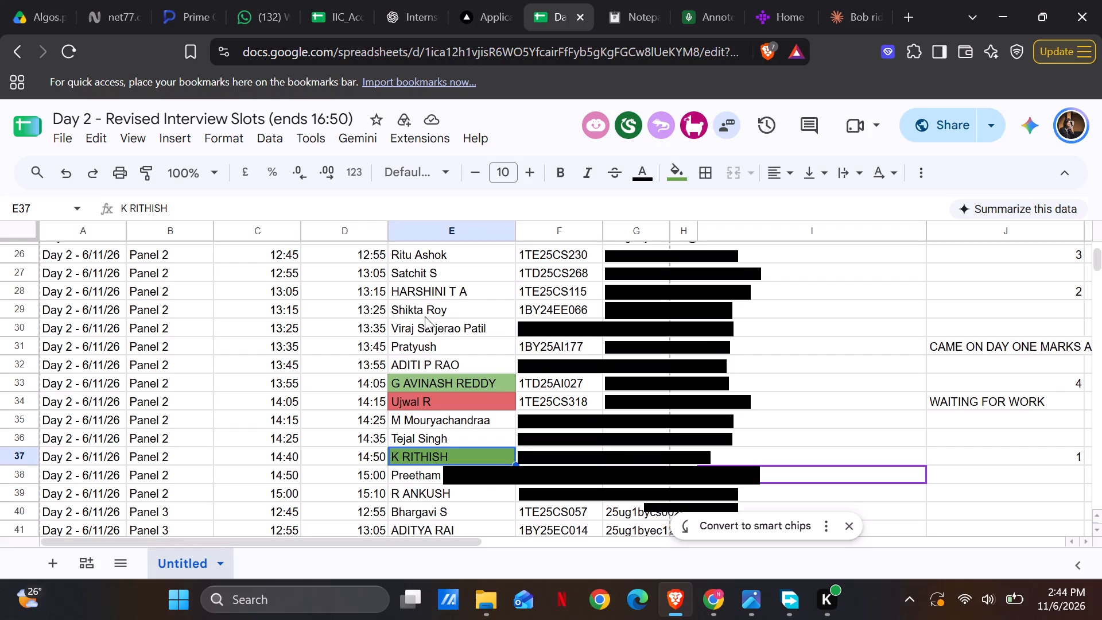
pyautogui.scroll(2, 315, 343)
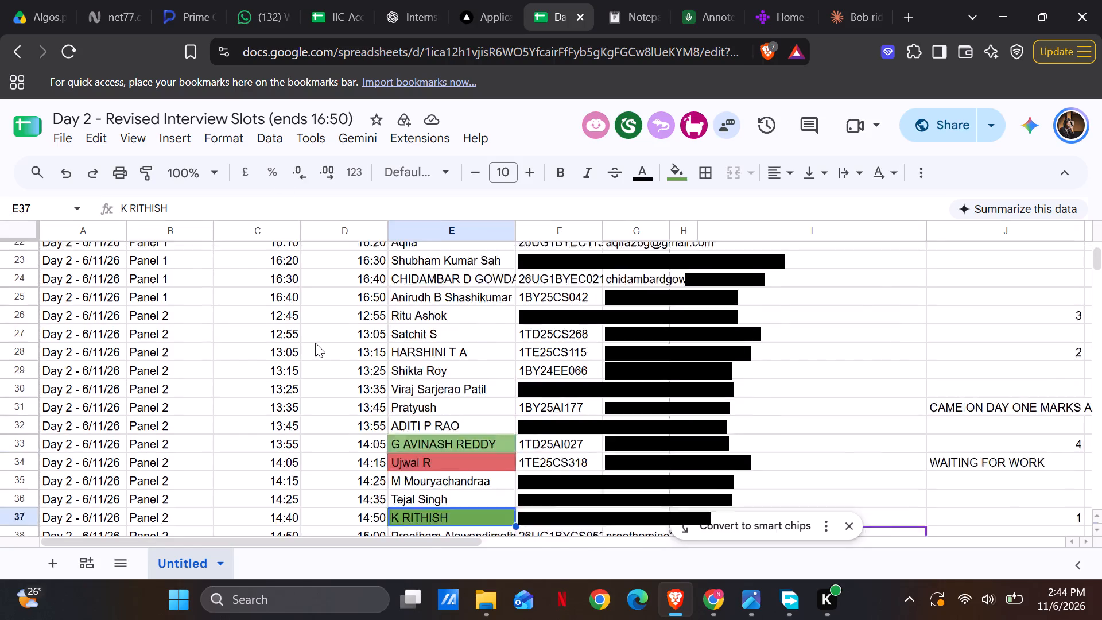
pyautogui.scroll(2, 315, 343)
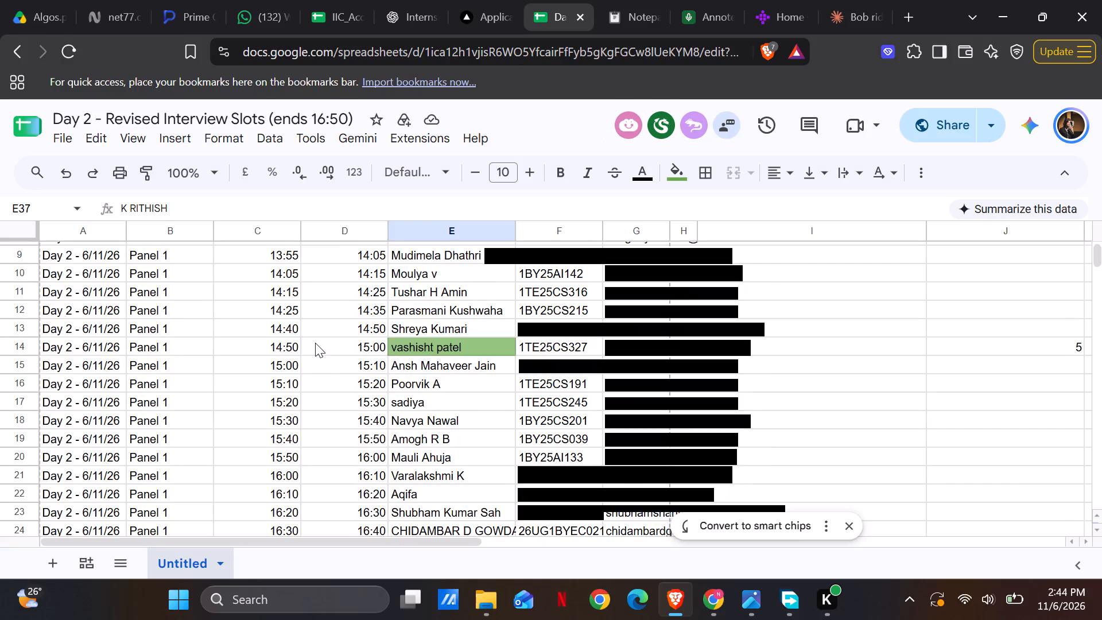
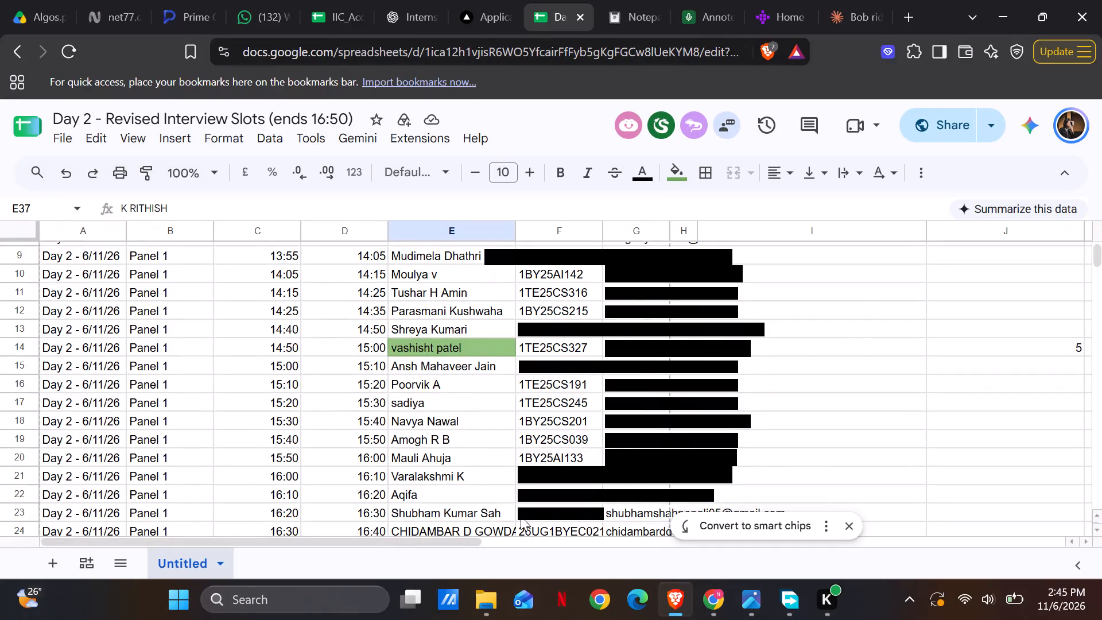
# Find the Panel 2 applicant with the 14:15 slot in row 35 and copy the name from cell E35.
pyautogui.scroll(-3, 515, 429)
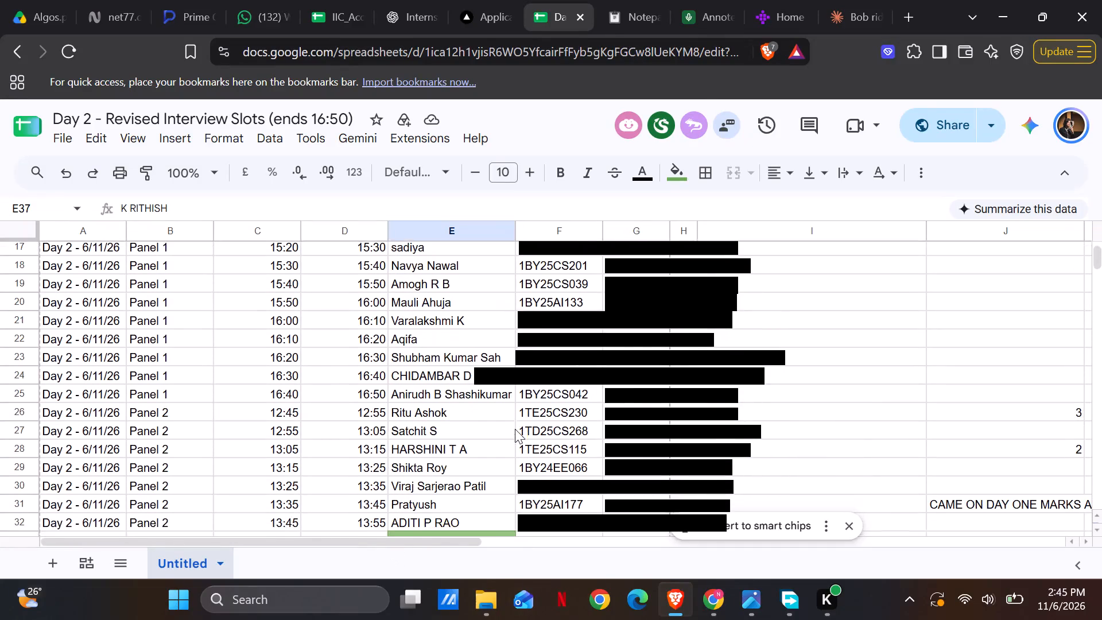
pyautogui.scroll(-2, 515, 429)
pyautogui.scroll(1, 515, 429)
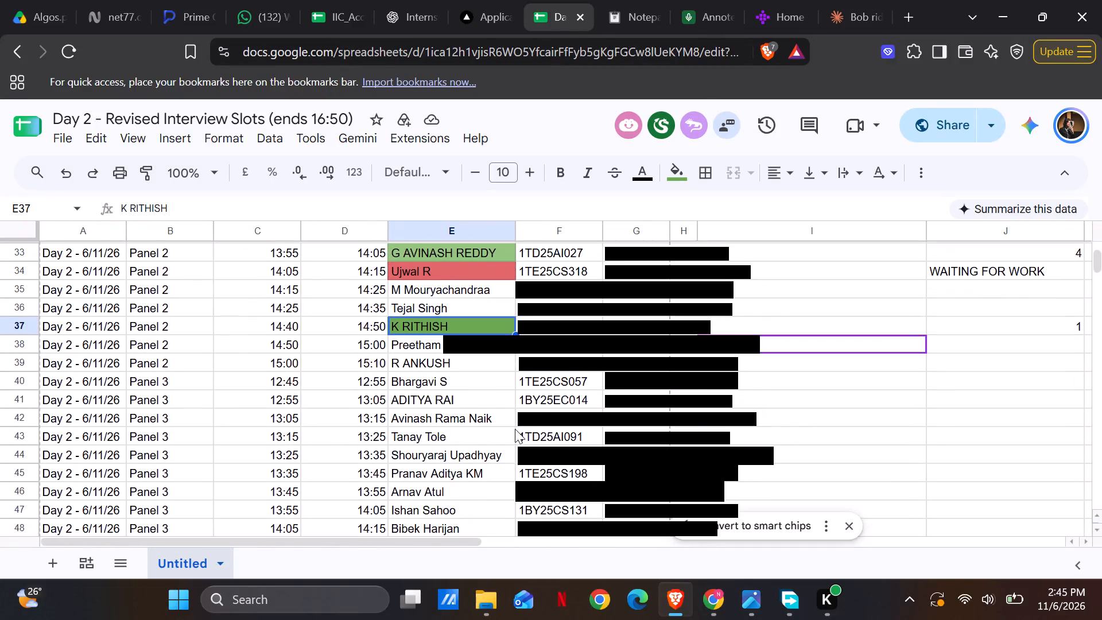
pyautogui.scroll(1, 515, 429)
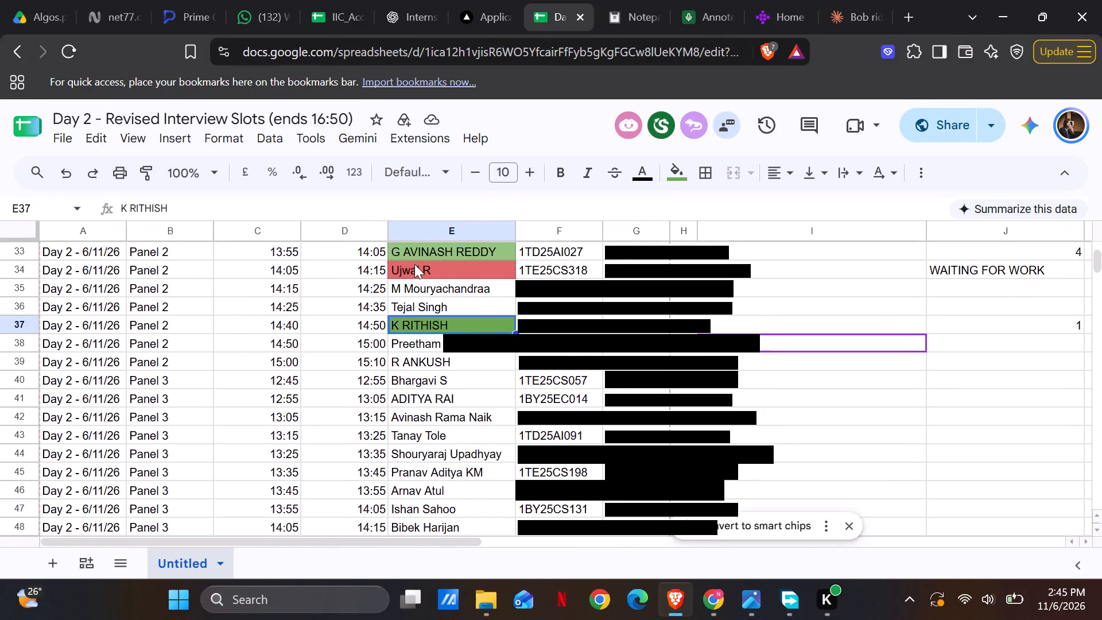
pyautogui.moveTo(420, 297); pyautogui.dragTo(420, 280)
pyautogui.doubleClick(420, 280)
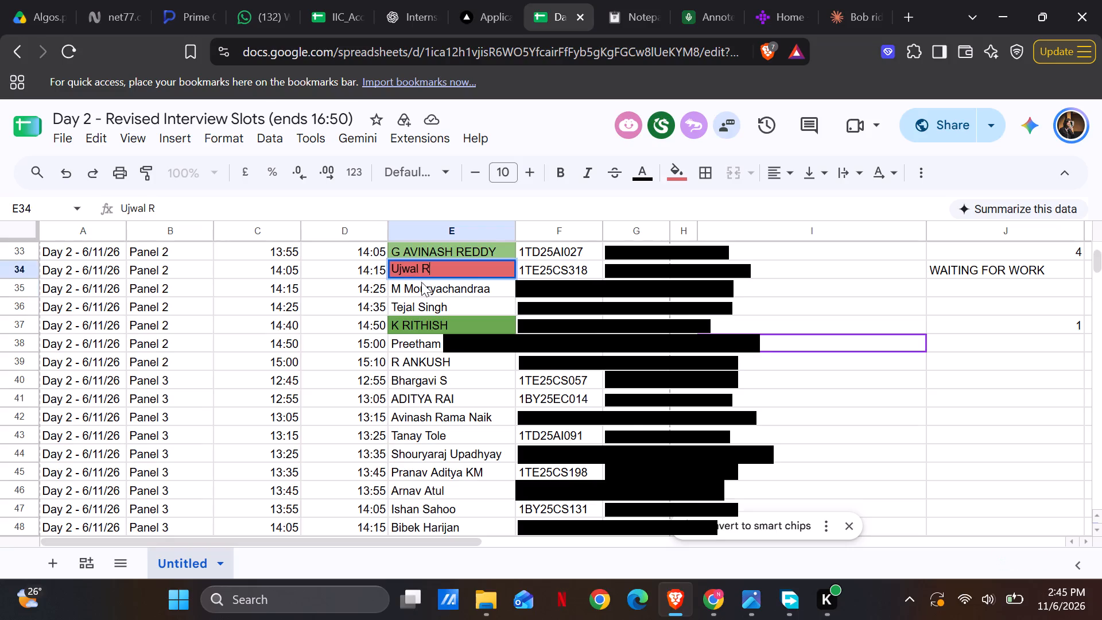
pyautogui.doubleClick(421, 293)
pyautogui.doubleClick(421, 293)
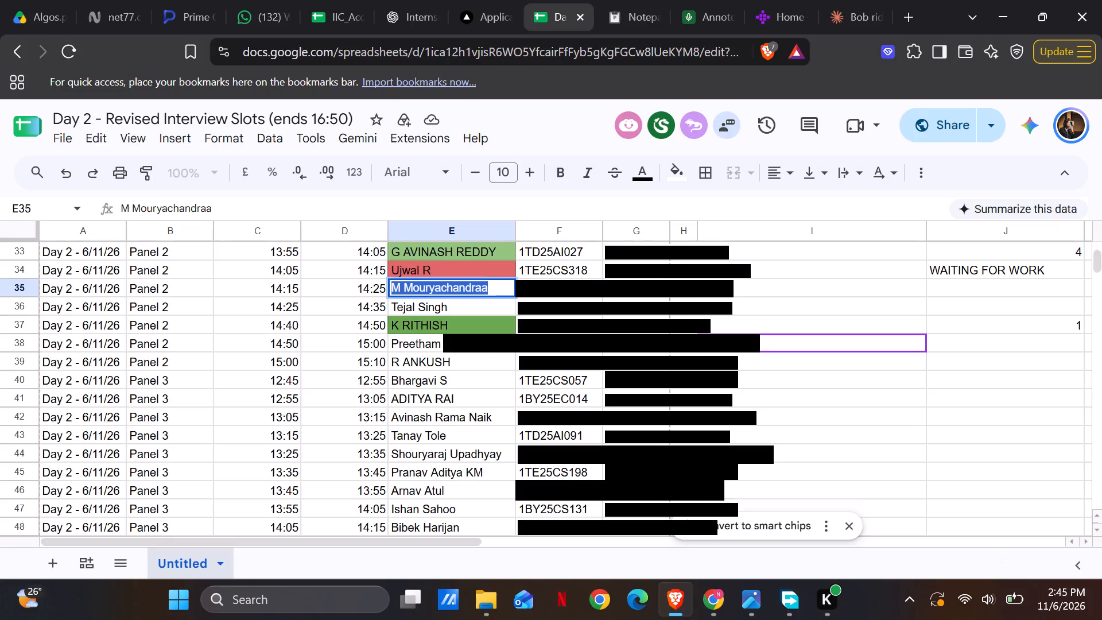
pyautogui.hotkey('ctrl', 'c')
# In the IIC Applications admin page, close the open application, search for the copied applicant name and open that applicant's application.
pyautogui.click(467, 13)
pyautogui.click(862, 161)
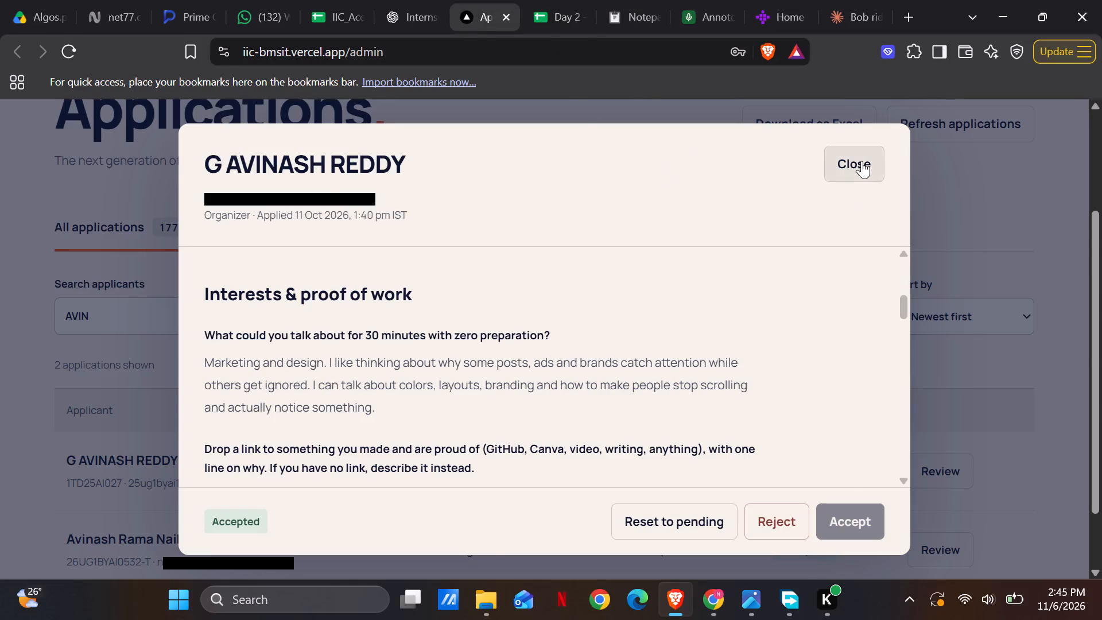
pyautogui.click(643, 308)
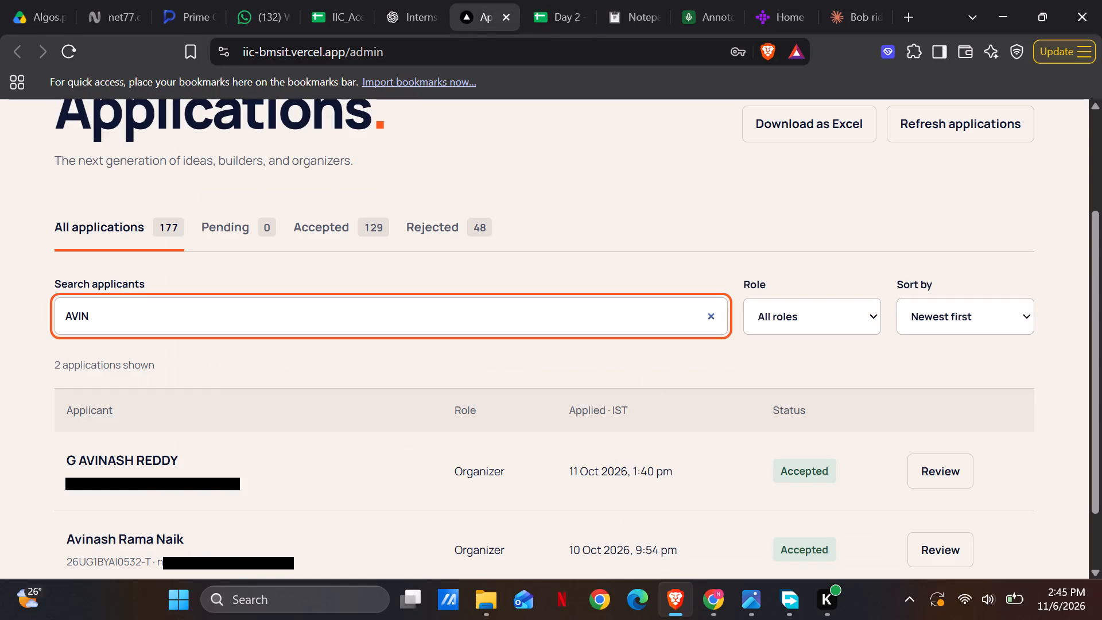
pyautogui.press('BackSpace')
pyautogui.press('BackSpace')
pyautogui.press('BackSpace')
pyautogui.press('BackSpace')
pyautogui.press('BackSpace')
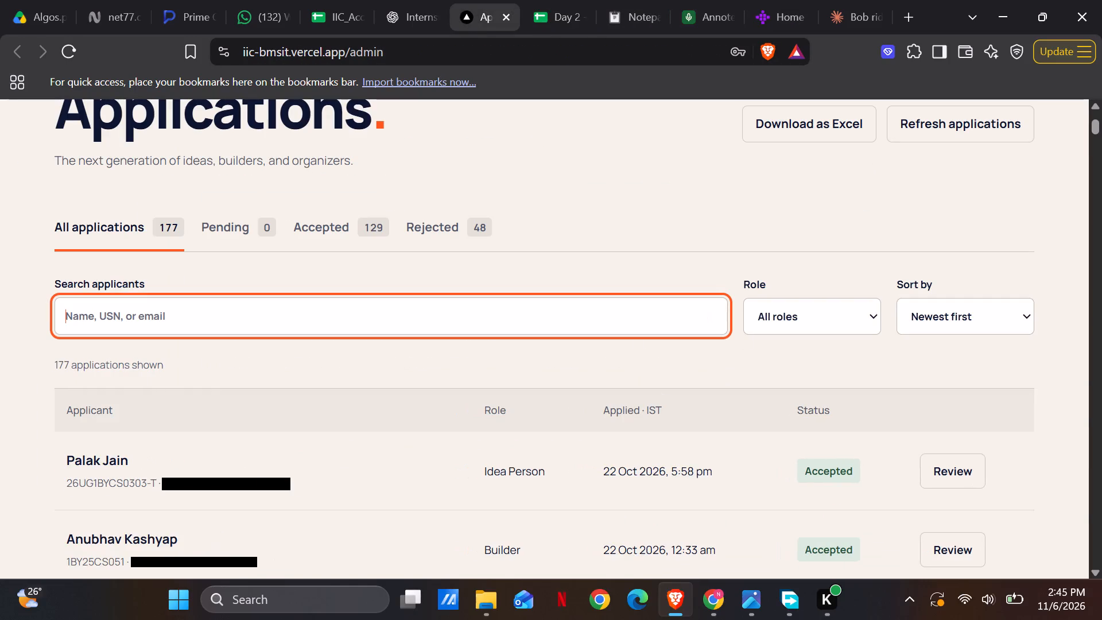
pyautogui.press('m')
pyautogui.hotkey('ctrl', 'v')
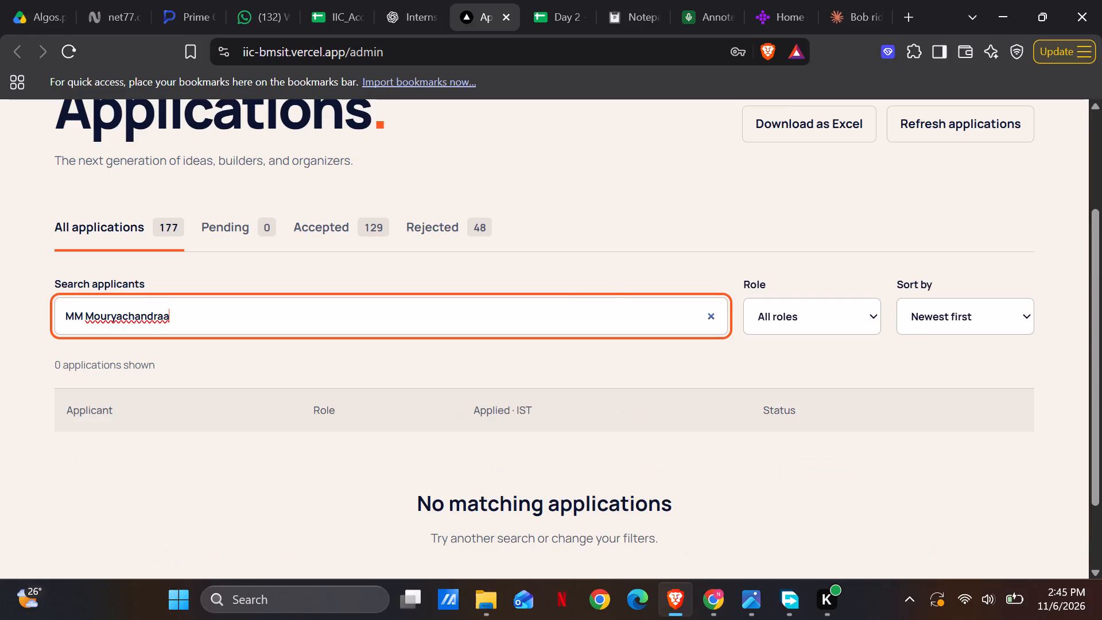
pyautogui.click(77, 316)
pyautogui.press('BackSpace')
pyautogui.click(121, 487)
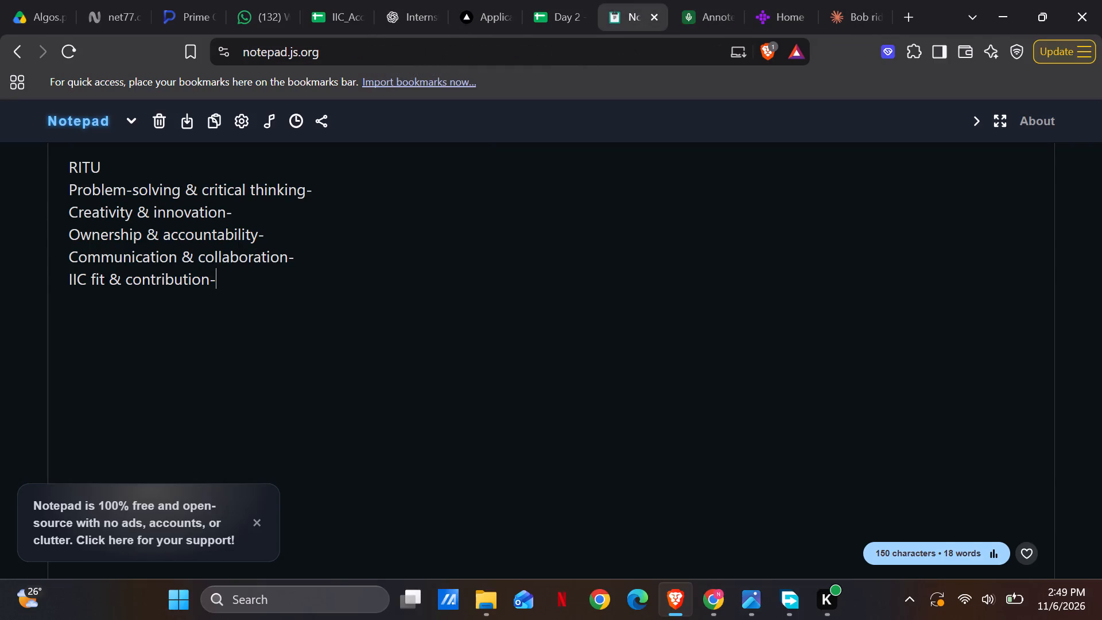
pyautogui.doubleClick(83, 177)
pyautogui.press('BackSpace')
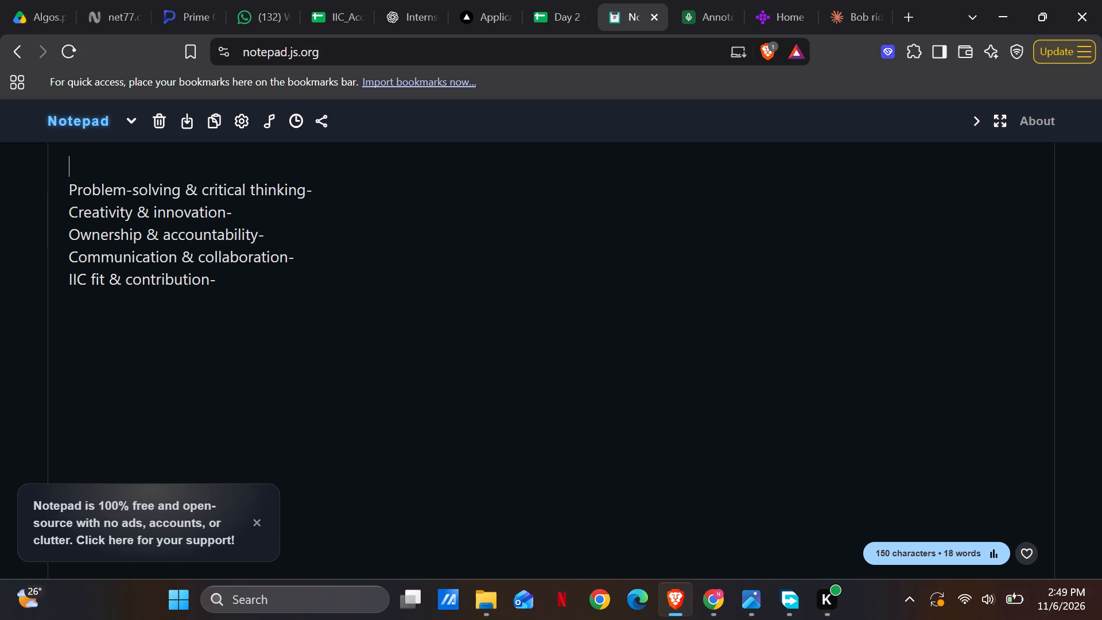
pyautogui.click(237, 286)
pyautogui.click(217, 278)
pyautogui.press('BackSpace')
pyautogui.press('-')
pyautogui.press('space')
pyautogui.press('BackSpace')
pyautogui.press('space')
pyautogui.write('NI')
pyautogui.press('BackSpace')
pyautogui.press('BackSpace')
# In row 35 of the Day 2 spreadsheet, enter a mark of 1 in each of columns P to T and a total of 5 in U.
pyautogui.click(536, 0)
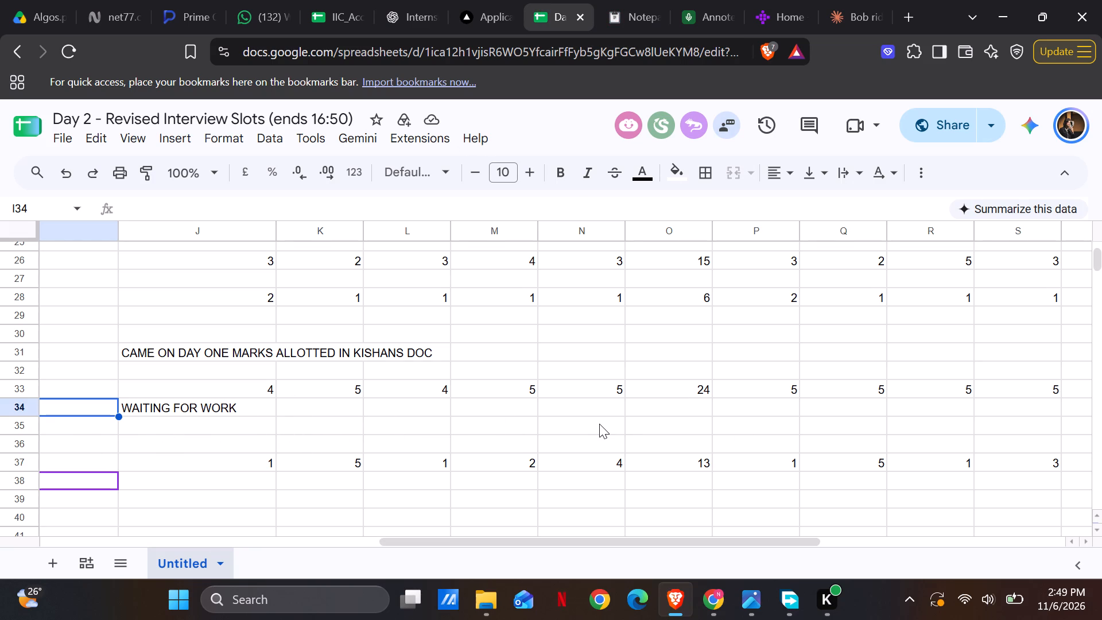
pyautogui.click(749, 426)
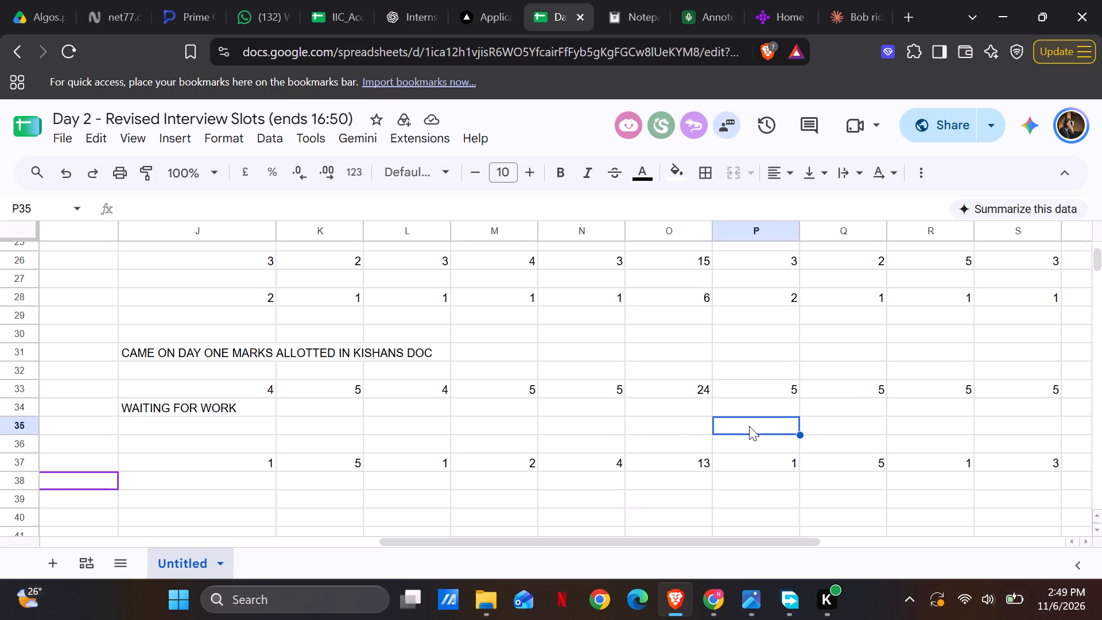
pyautogui.press('1')
pyautogui.click(831, 420)
pyautogui.press('1')
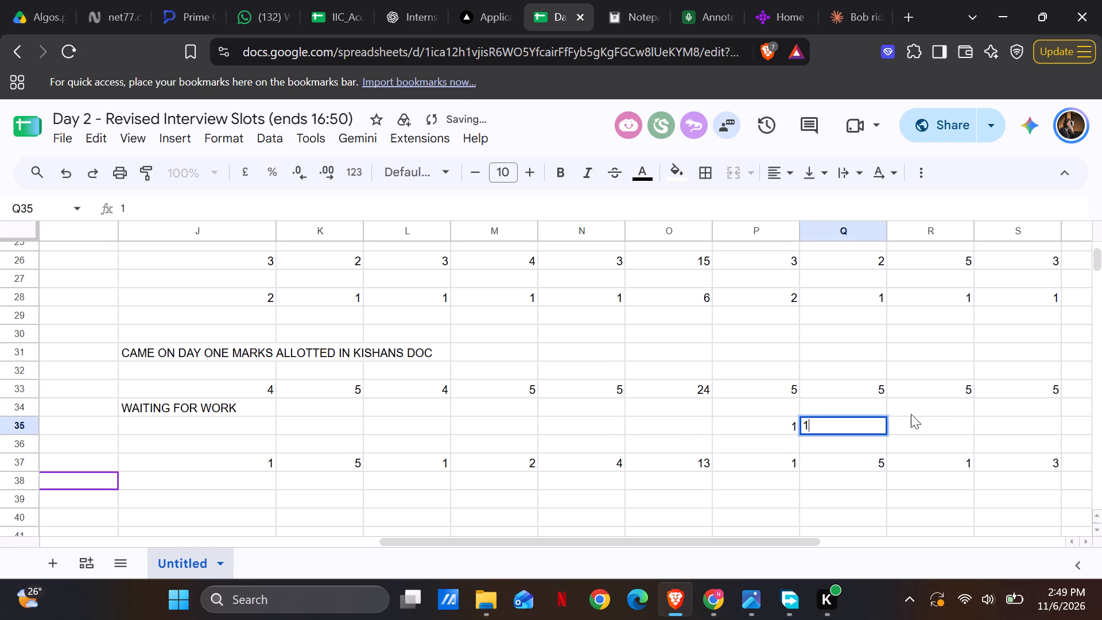
pyautogui.click(947, 423)
pyautogui.press('1')
pyautogui.click(1031, 429)
pyautogui.press('1')
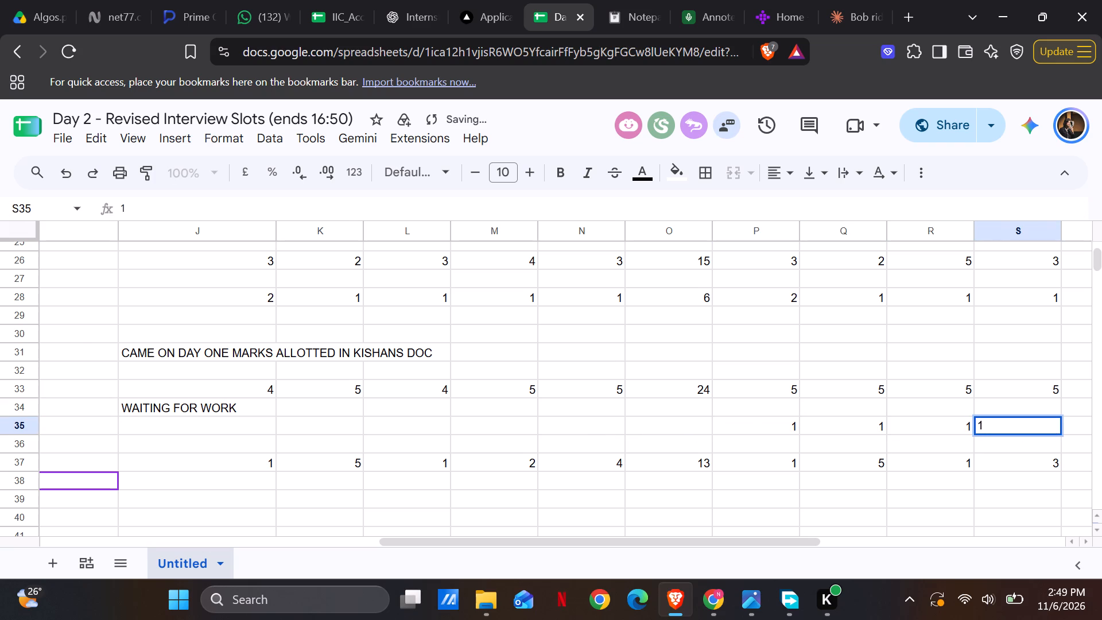
pyautogui.press('Right')
pyautogui.press('1')
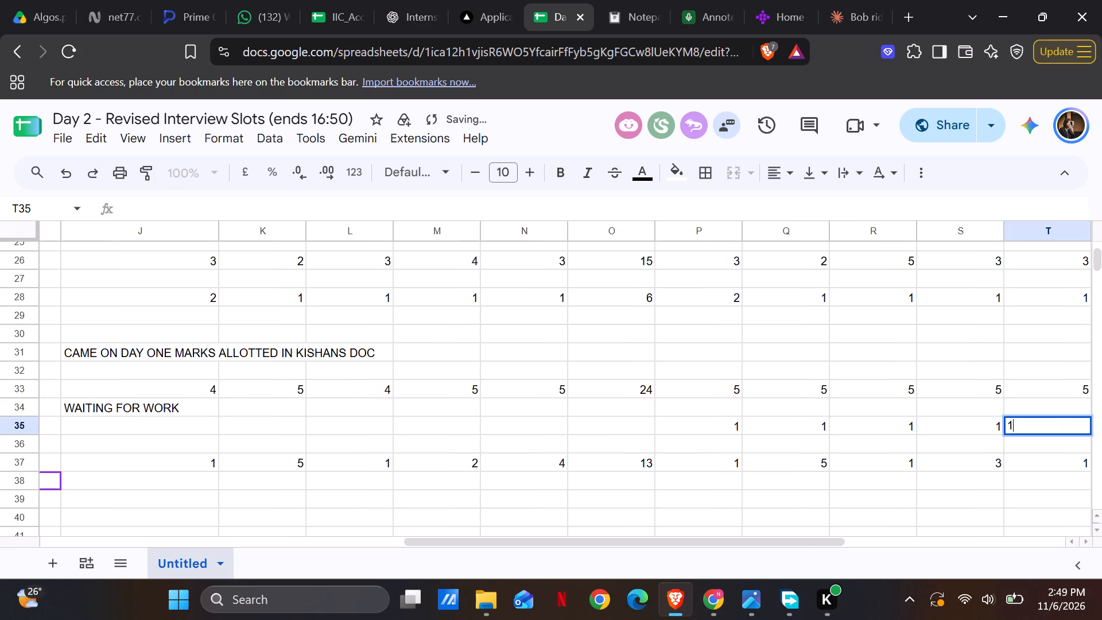
pyautogui.press('Right')
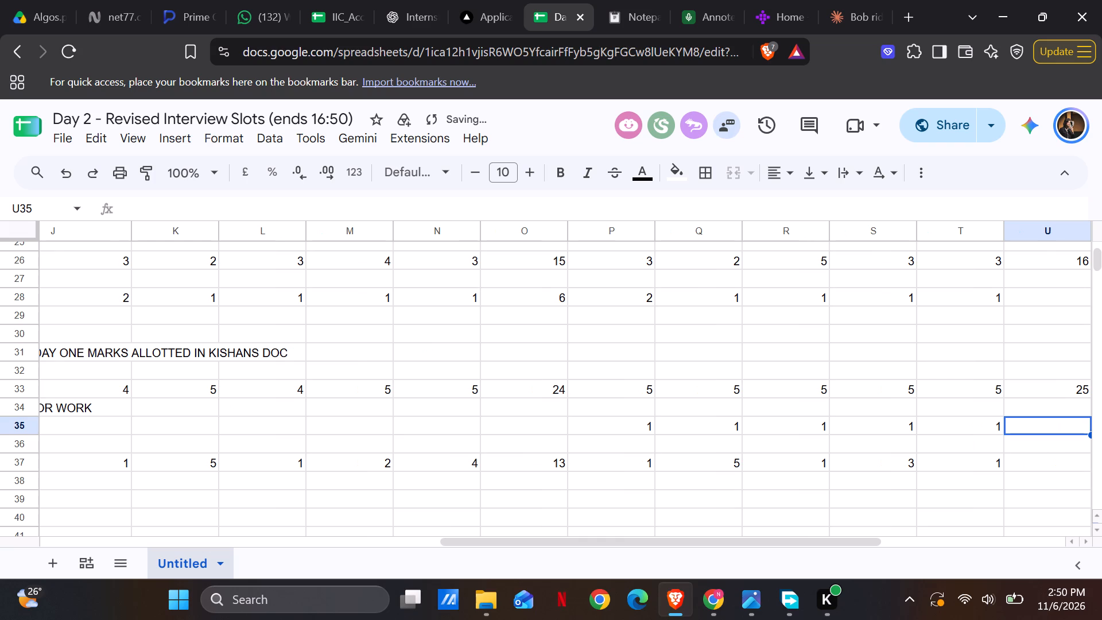
pyautogui.press('4')
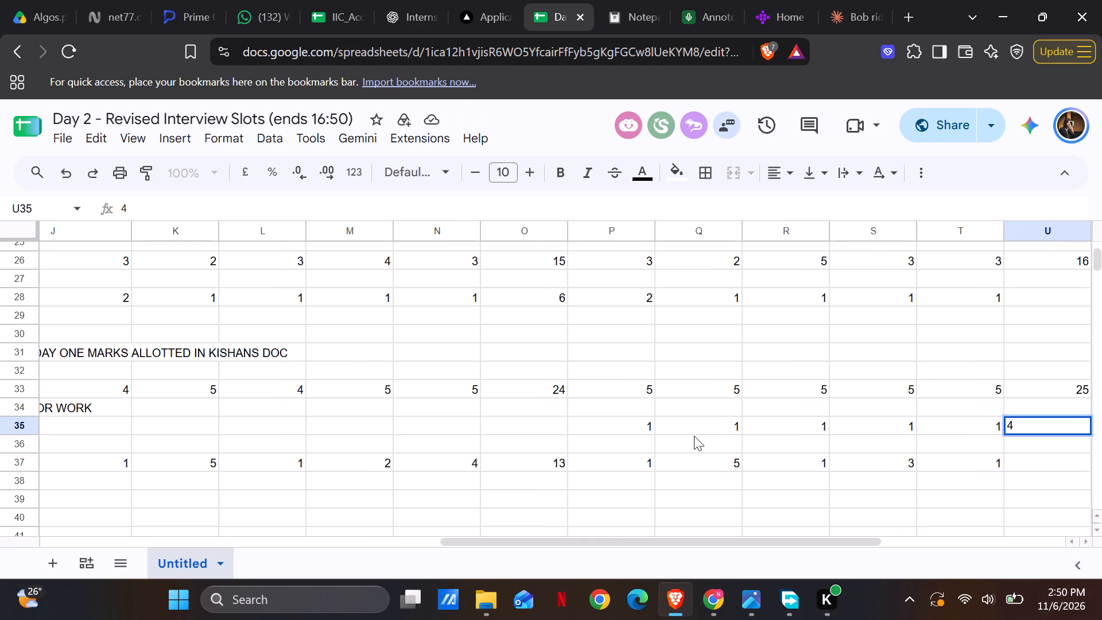
pyautogui.press('BackSpace')
pyautogui.press('5')
# In row 35 of the Day 2 spreadsheet, enter 5 in O, a mark of 1 in each of N, M, L and K, and 0 in J.
pyautogui.click(500, 427)
pyautogui.press('5')
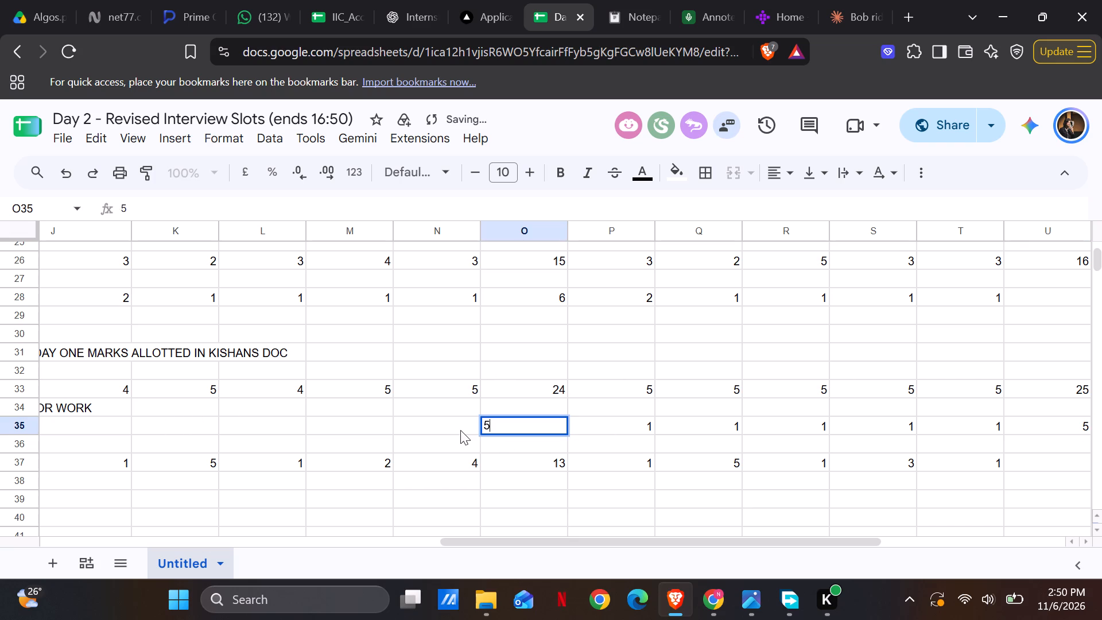
pyautogui.click(451, 428)
pyautogui.press('1')
pyautogui.click(346, 424)
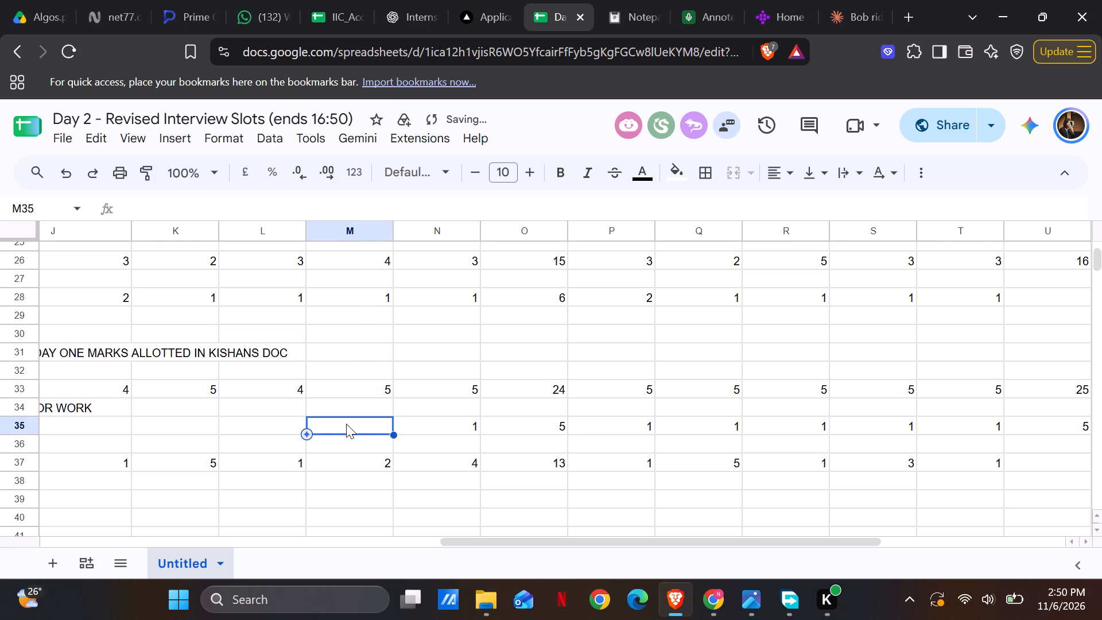
pyautogui.press('1')
pyautogui.click(274, 425)
pyautogui.press('1')
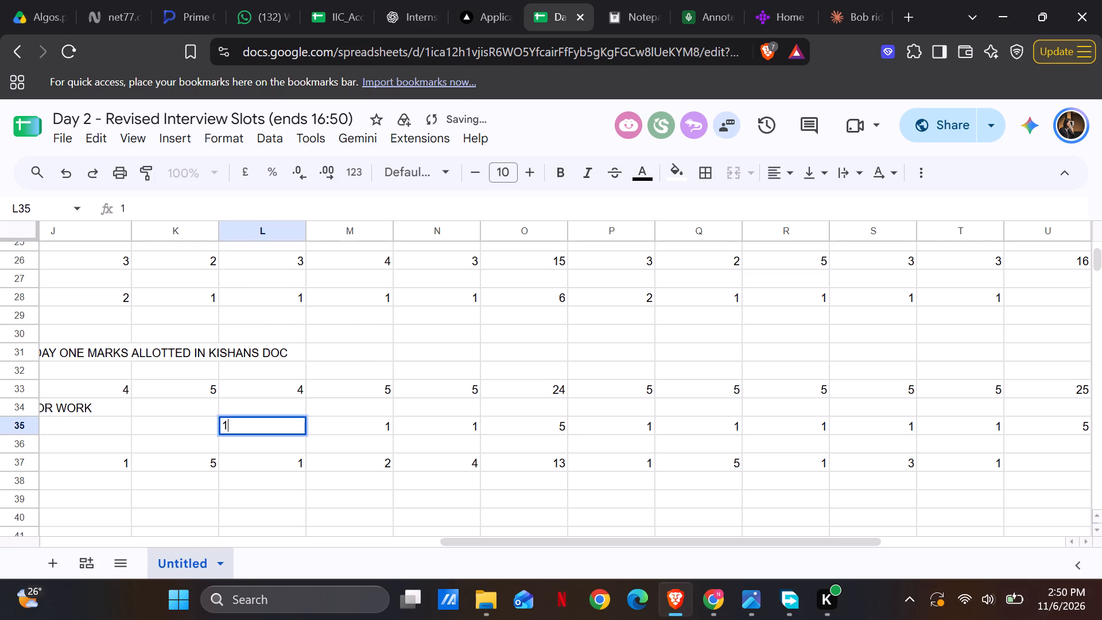
pyautogui.click(195, 423)
pyautogui.press('1')
pyautogui.click(116, 420)
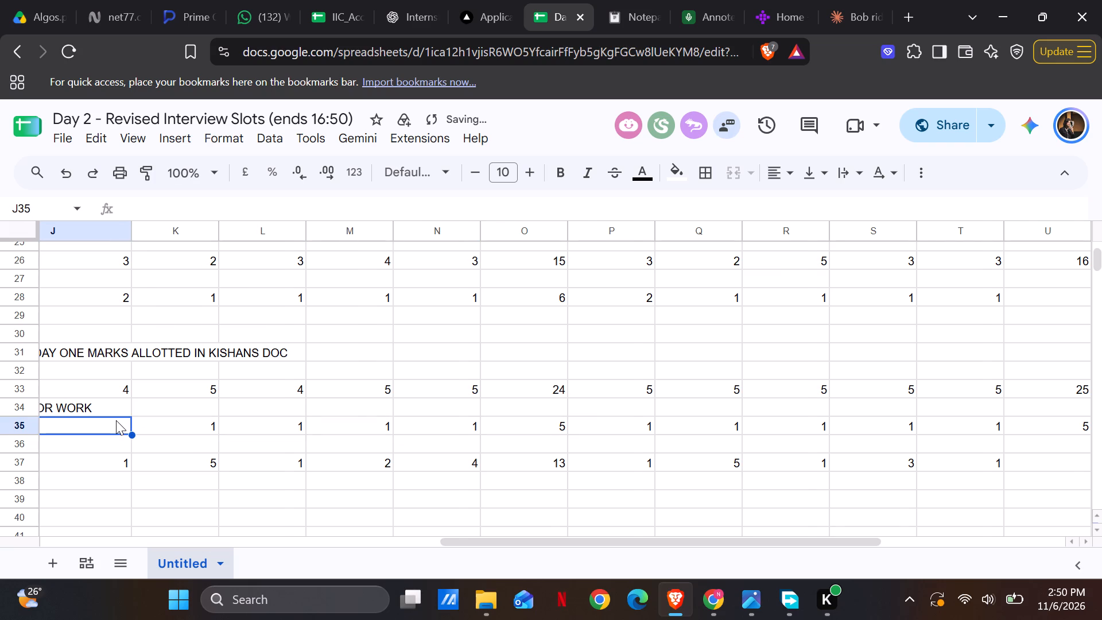
pyautogui.press('0')
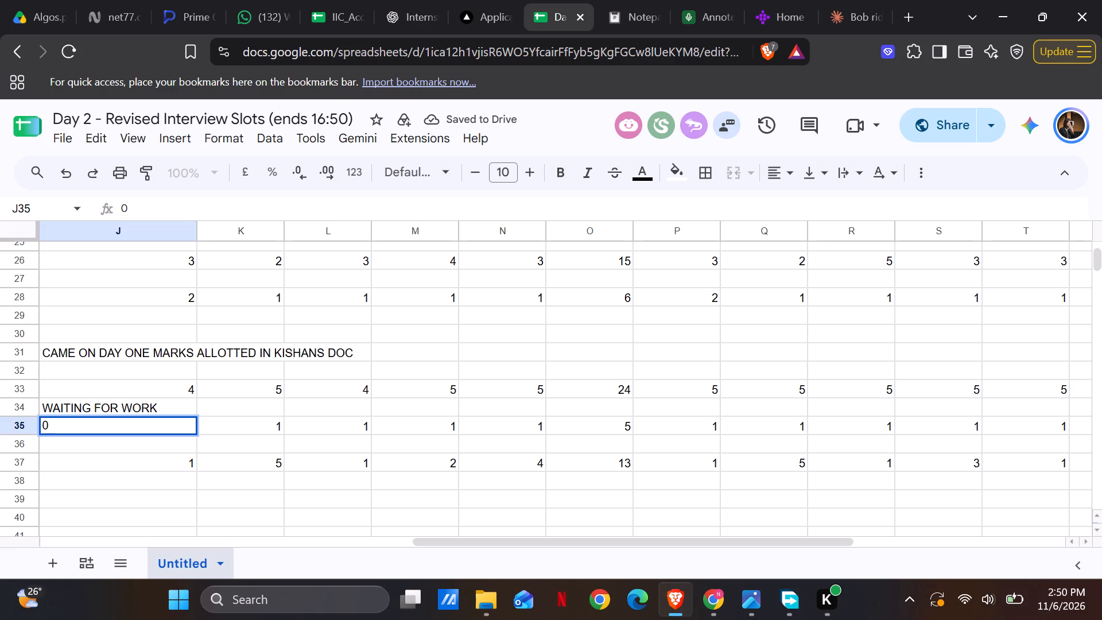
# In row 35, set the mark in K to 0 and in L to 1, and enter a total of 3 in O.
pyautogui.click(230, 425)
pyautogui.press('0')
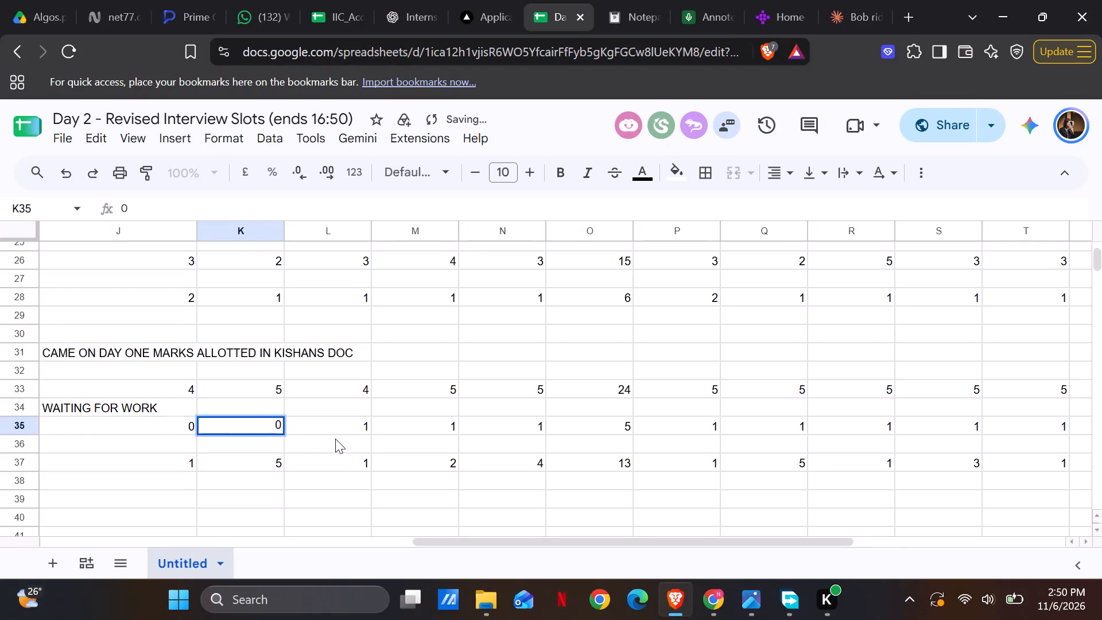
pyautogui.click(338, 429)
pyautogui.press('1')
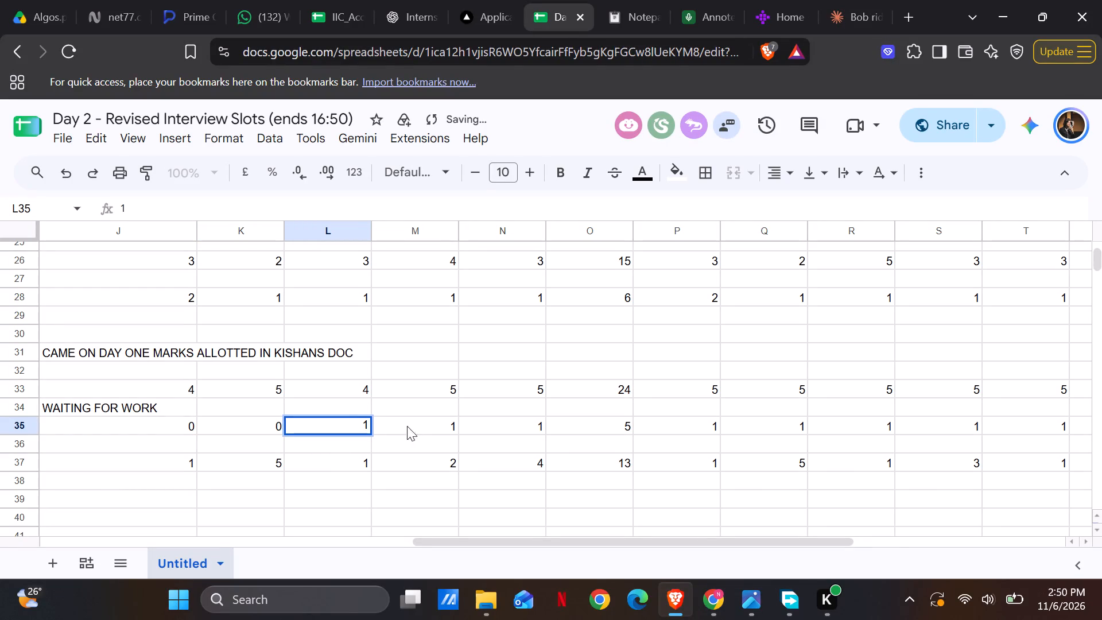
pyautogui.click(418, 424)
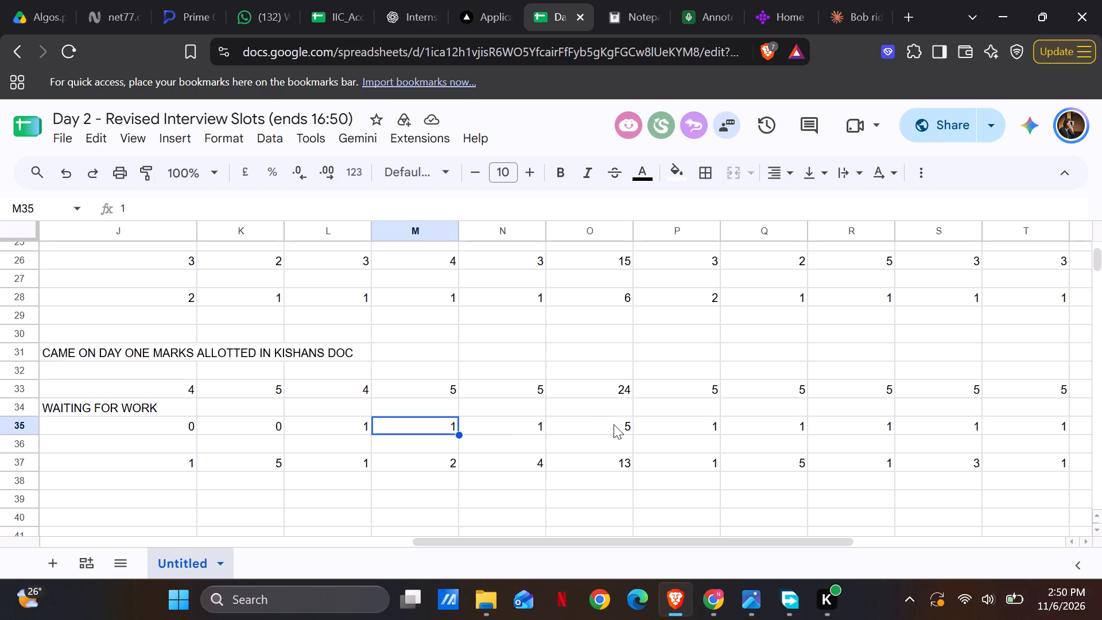
pyautogui.click(616, 424)
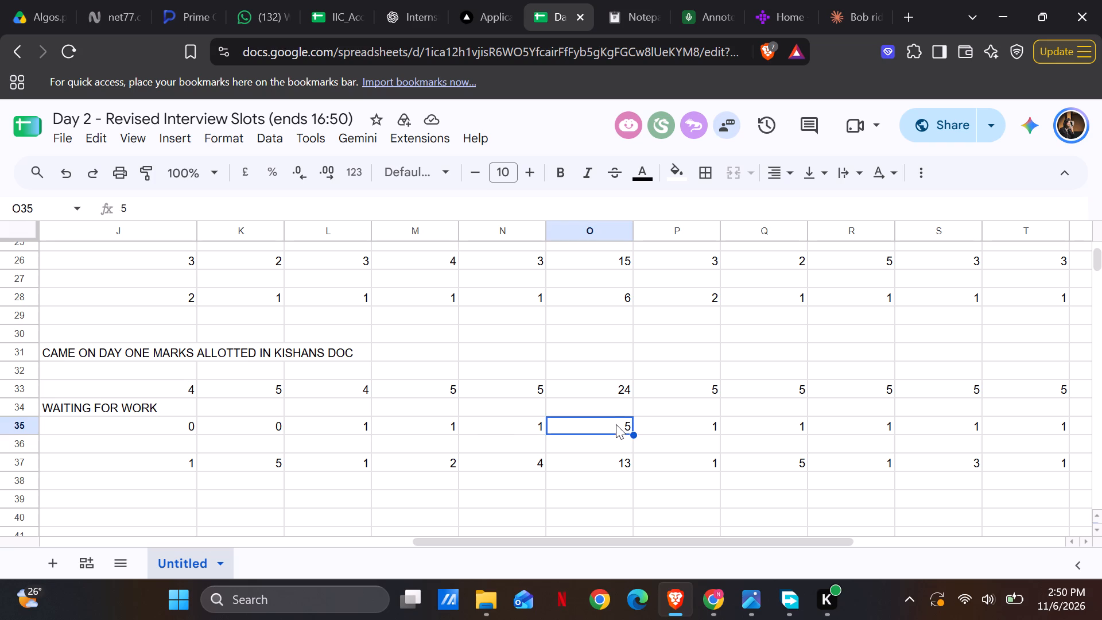
pyautogui.press('3')
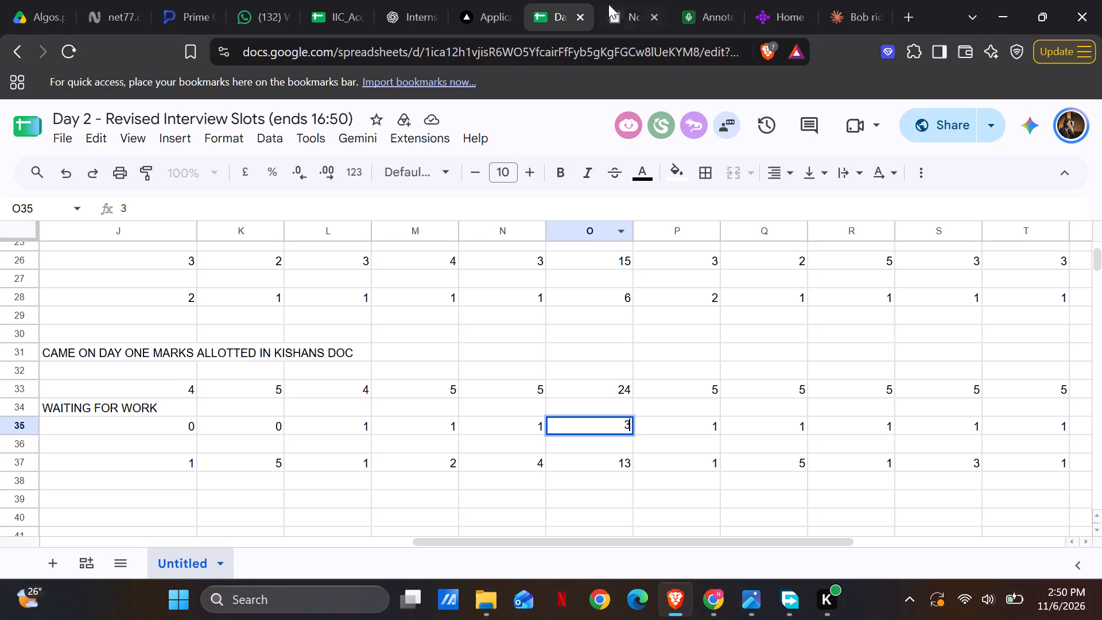
# Switch to the IIC applications admin page, search the applicants for TEJAL, and open the matching application.
pyautogui.click(488, 0)
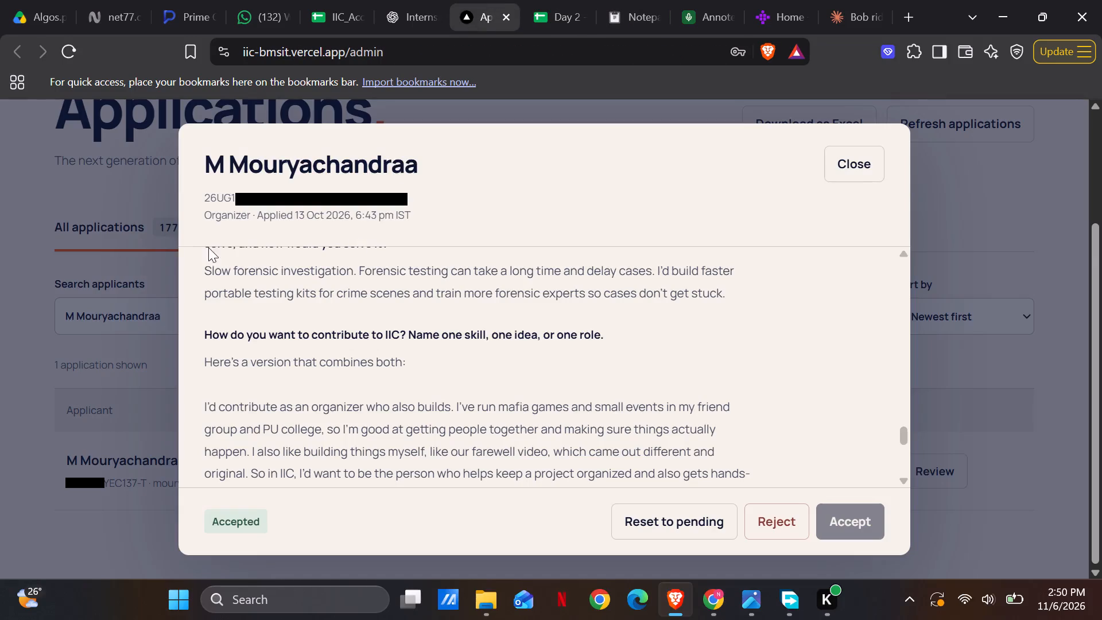
pyautogui.click(83, 255)
pyautogui.moveTo(232, 312); pyautogui.dragTo(4, 310)
pyautogui.write('TEJAL')
pyautogui.click(114, 472)
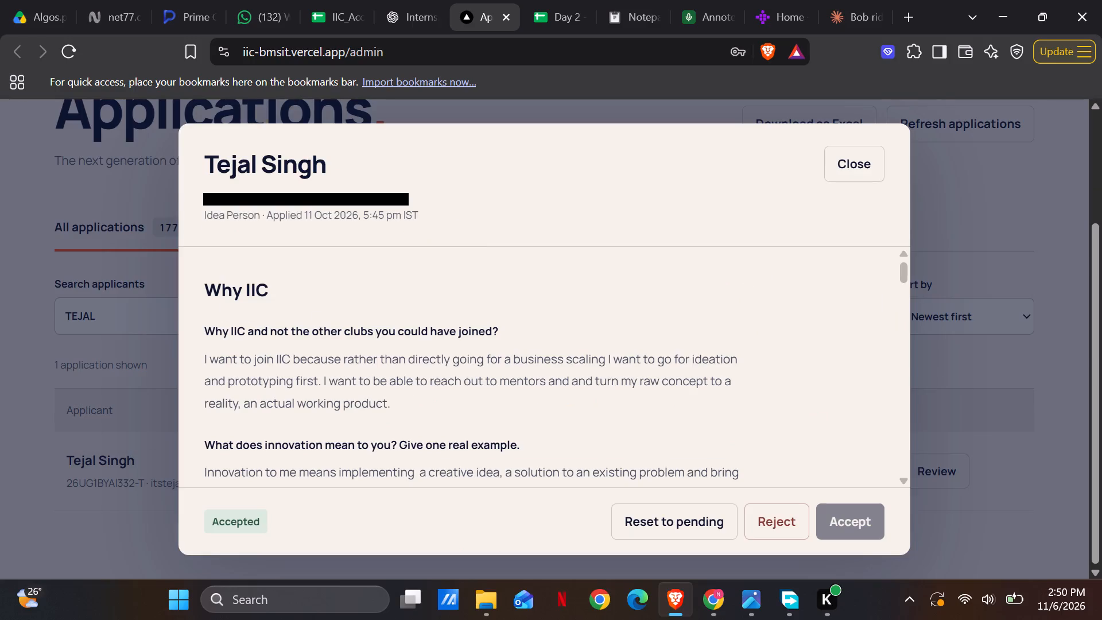
pyautogui.moveTo(204, 294); pyautogui.dragTo(470, 464)
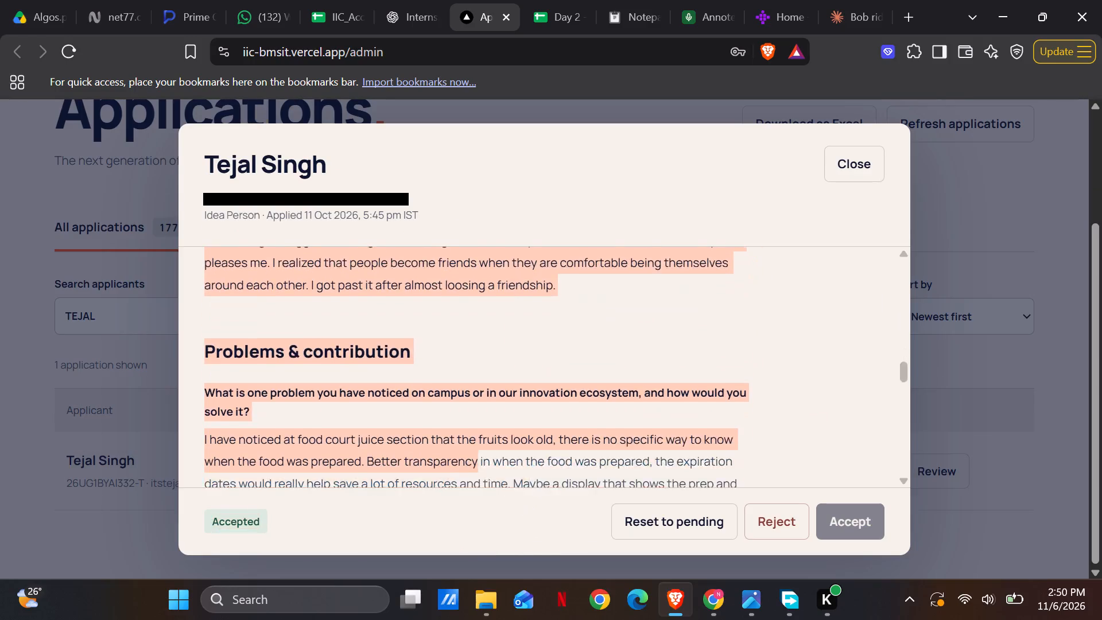
pyautogui.moveTo(470, 464); pyautogui.dragTo(661, 418)
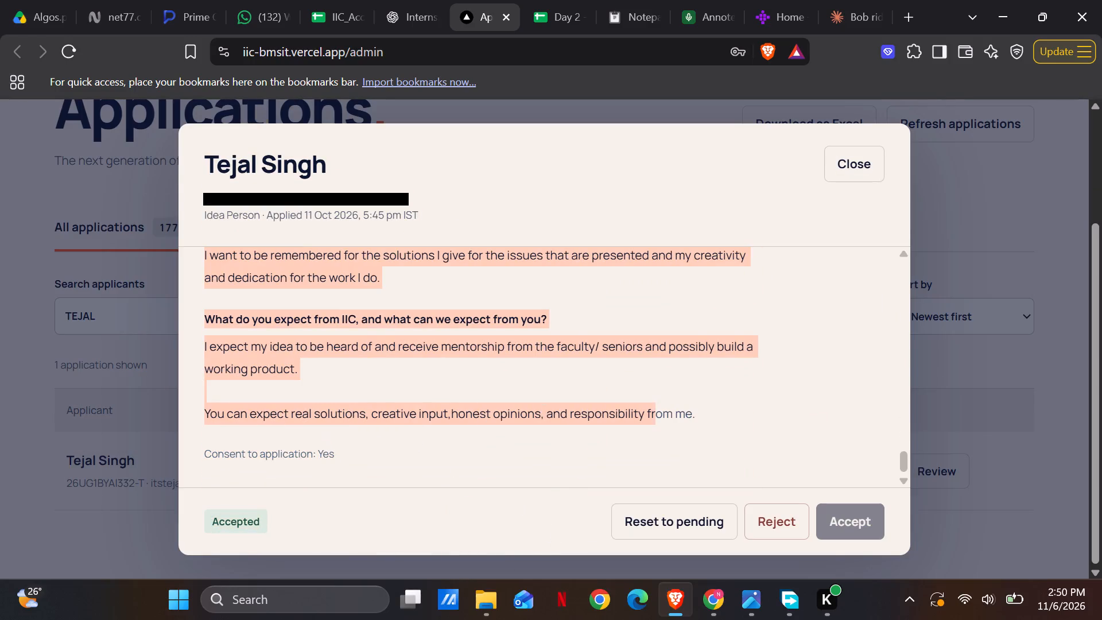
pyautogui.moveTo(661, 418); pyautogui.dragTo(709, 409)
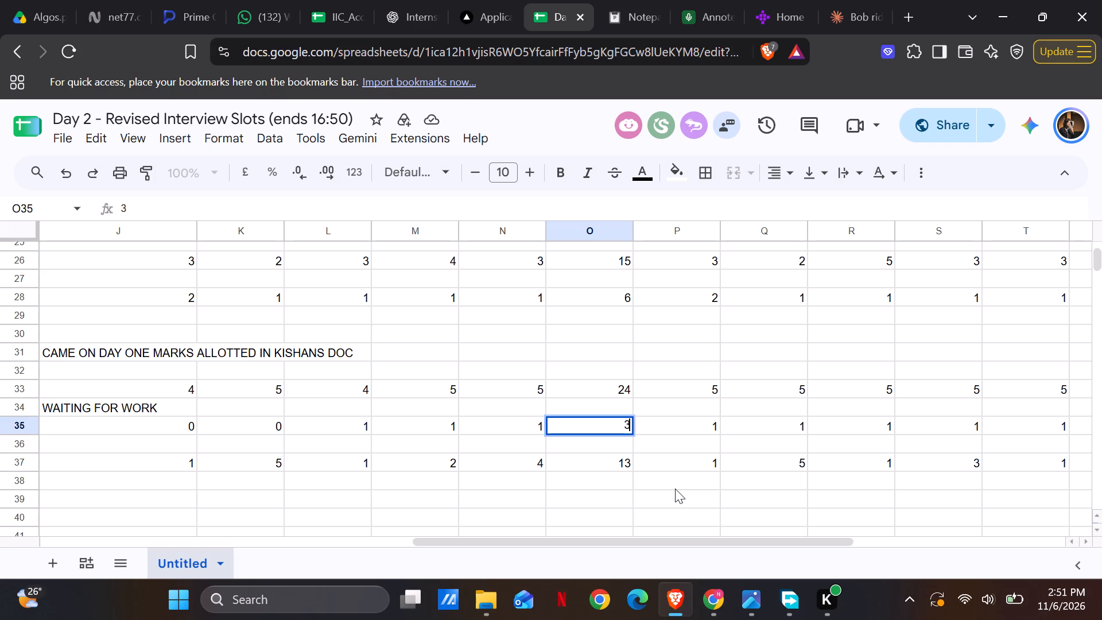
pyautogui.hscroll(1, 675, 489)
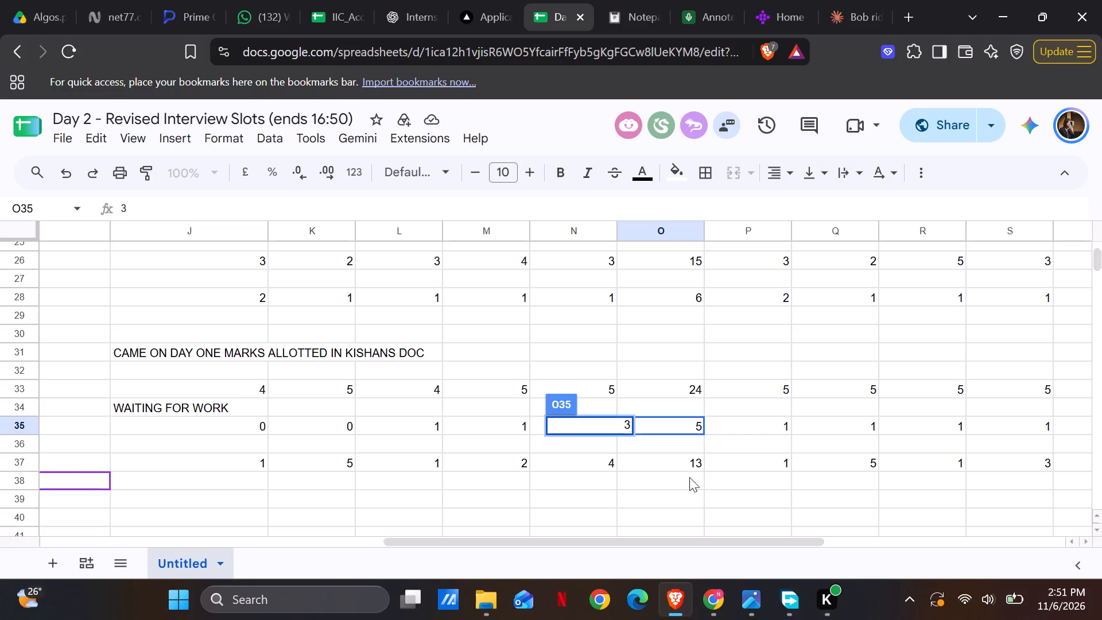
pyautogui.click(650, 493)
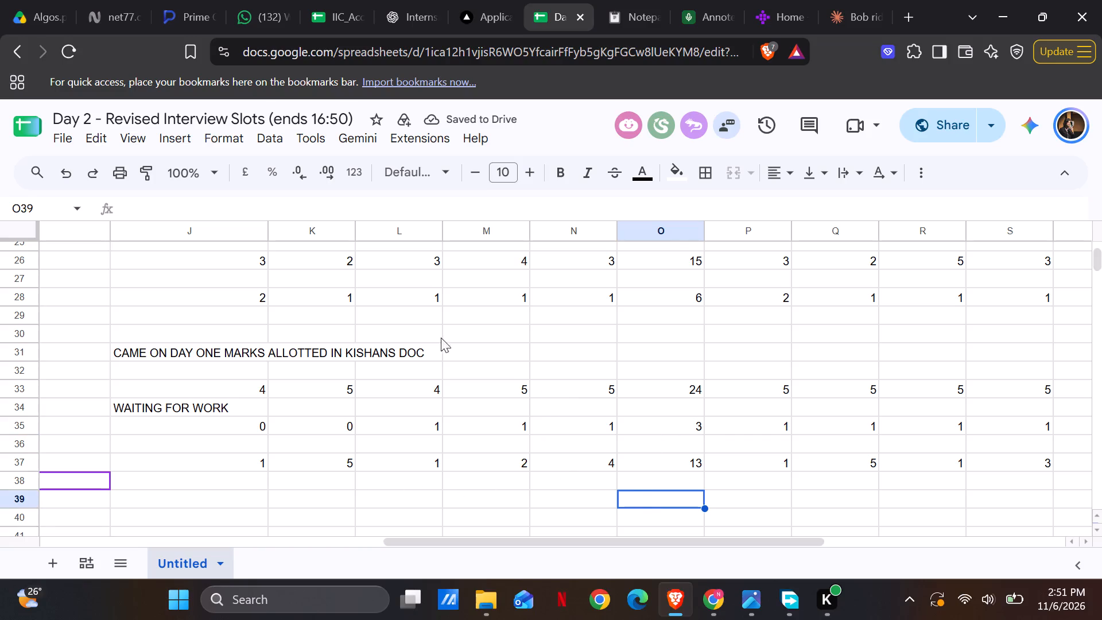
# Examine the Panel 2 and Panel 3 applicant names and time slots in the Day 2 spreadsheet, down to row 63.
pyautogui.hscroll(6, 202, 403)
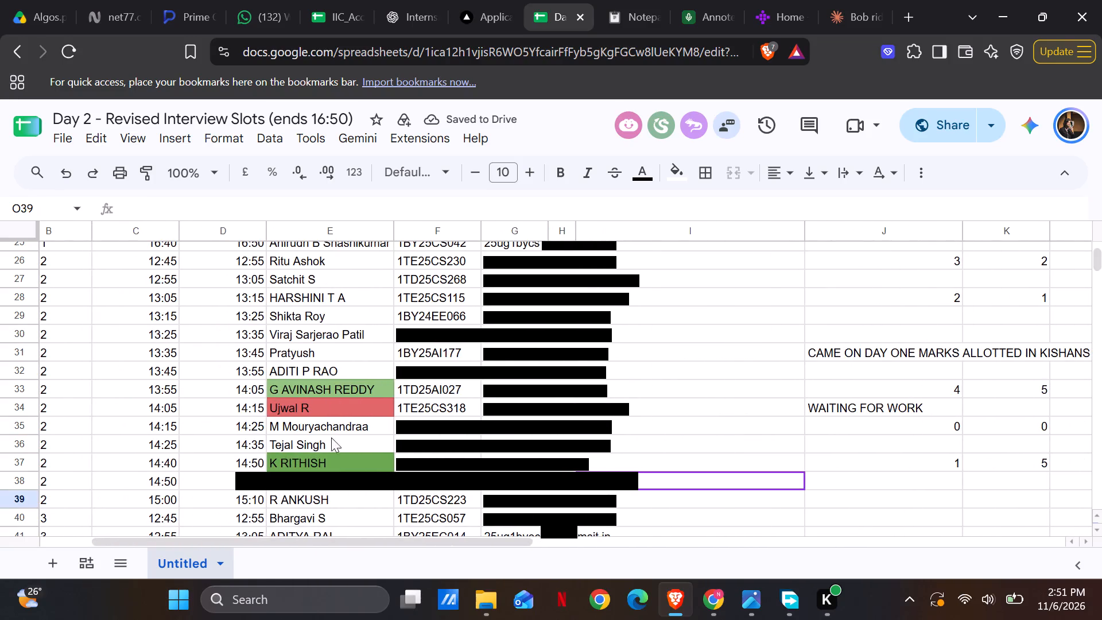
pyautogui.scroll(-2, 352, 478)
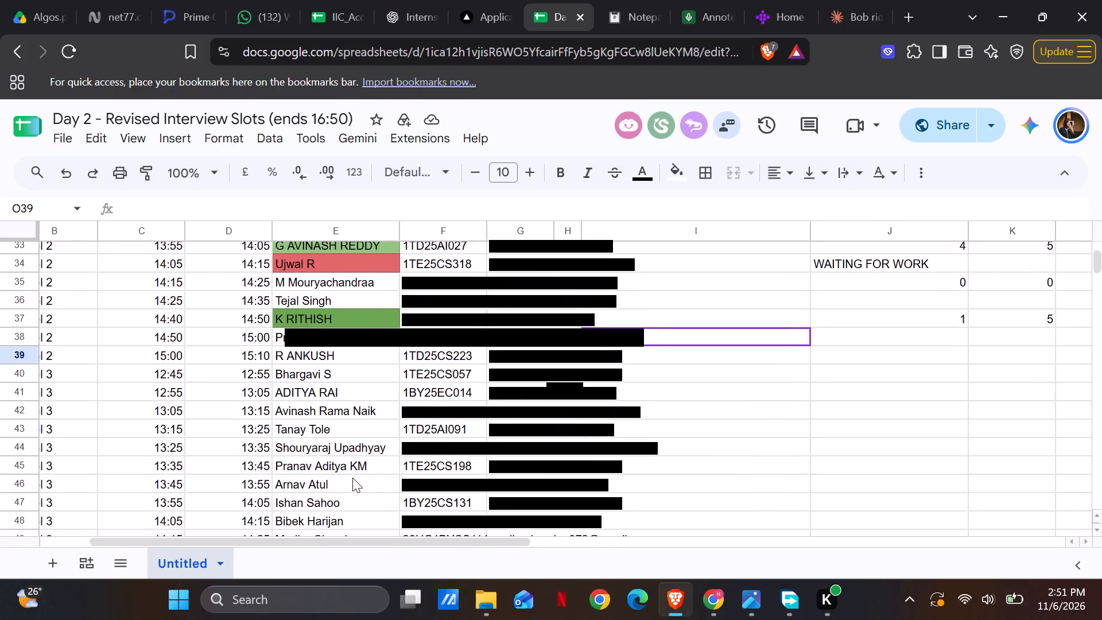
pyautogui.scroll(-1, 352, 478)
pyautogui.click(484, 2)
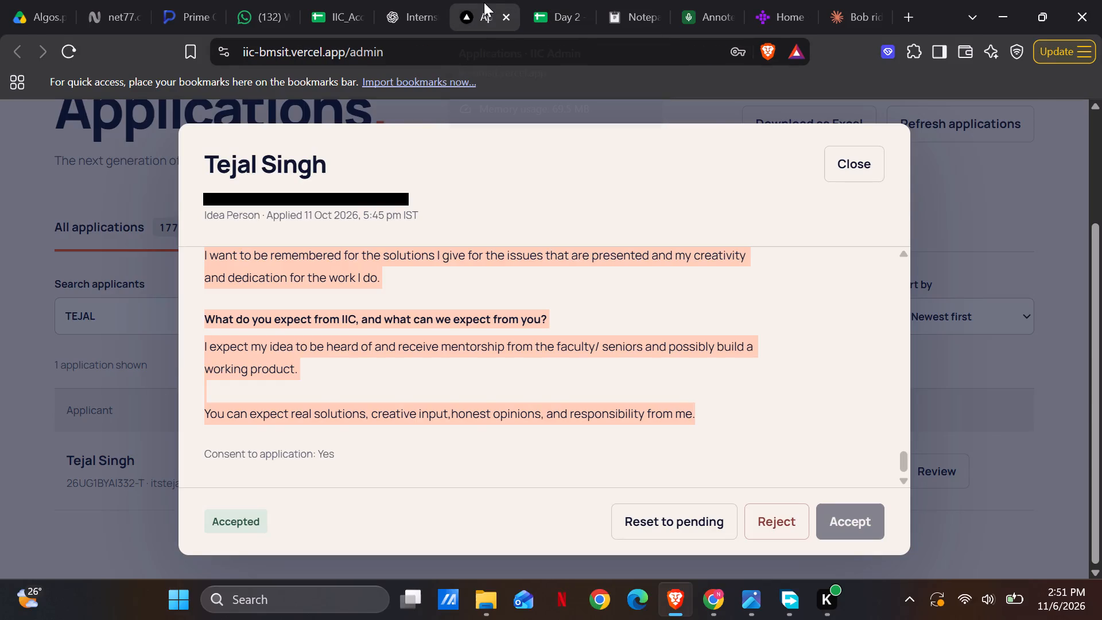
pyautogui.click(537, 1)
pyautogui.scroll(-1, 319, 440)
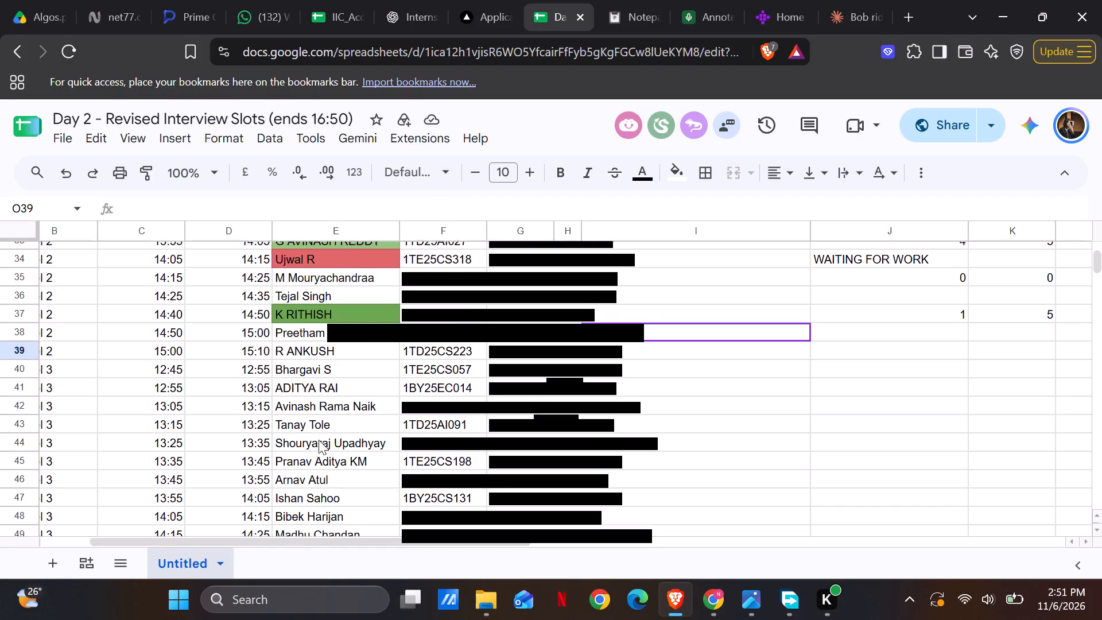
pyautogui.scroll(-1, 319, 440)
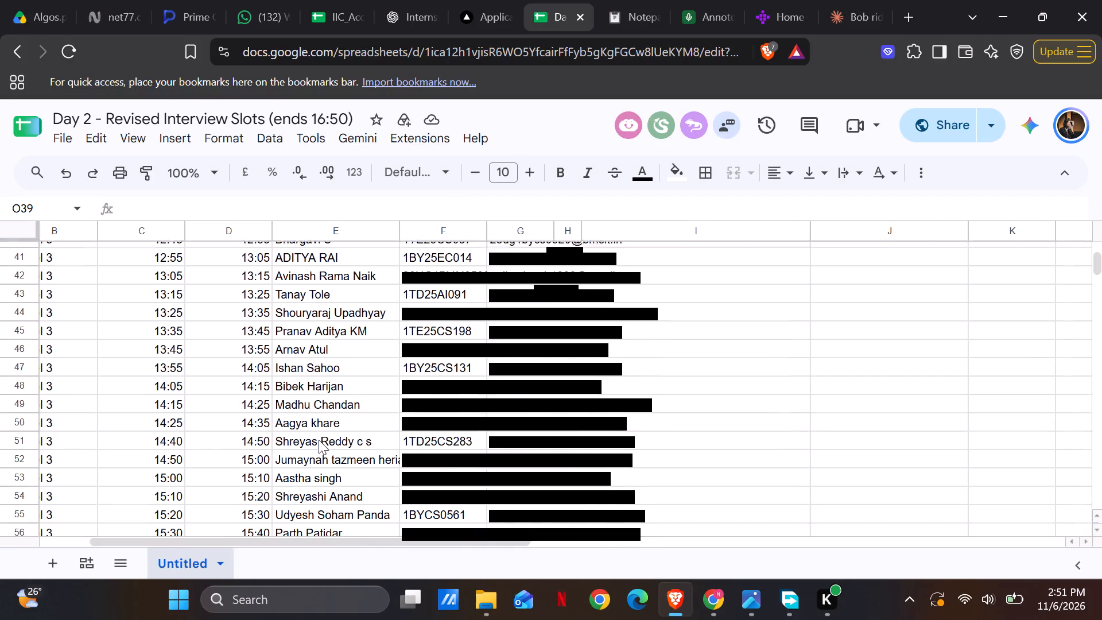
pyautogui.scroll(-2, 319, 440)
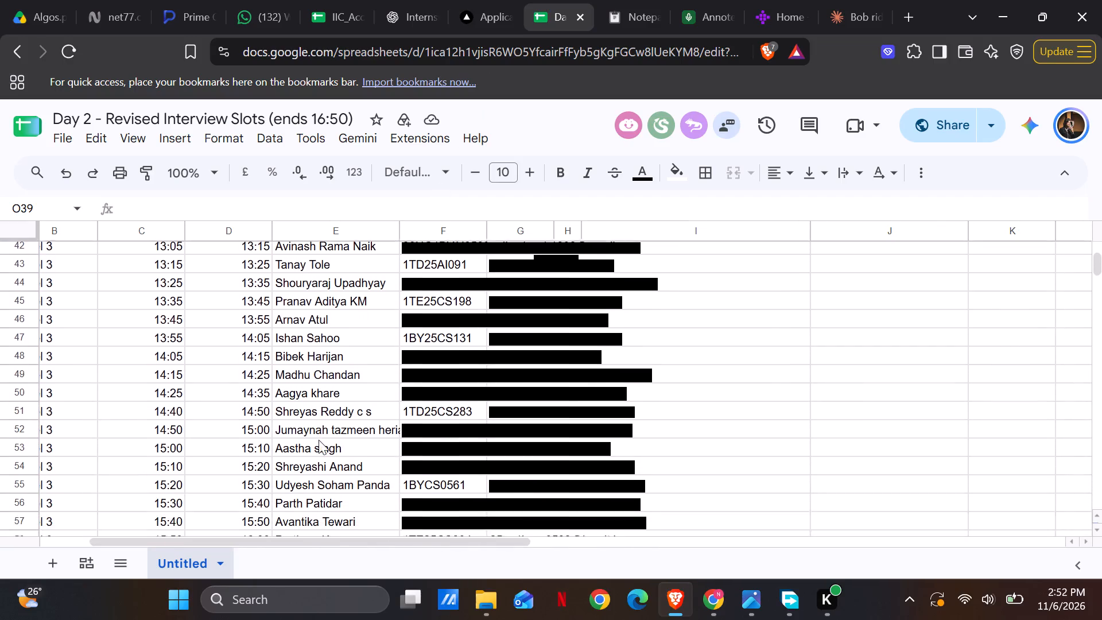
pyautogui.scroll(-2, 319, 440)
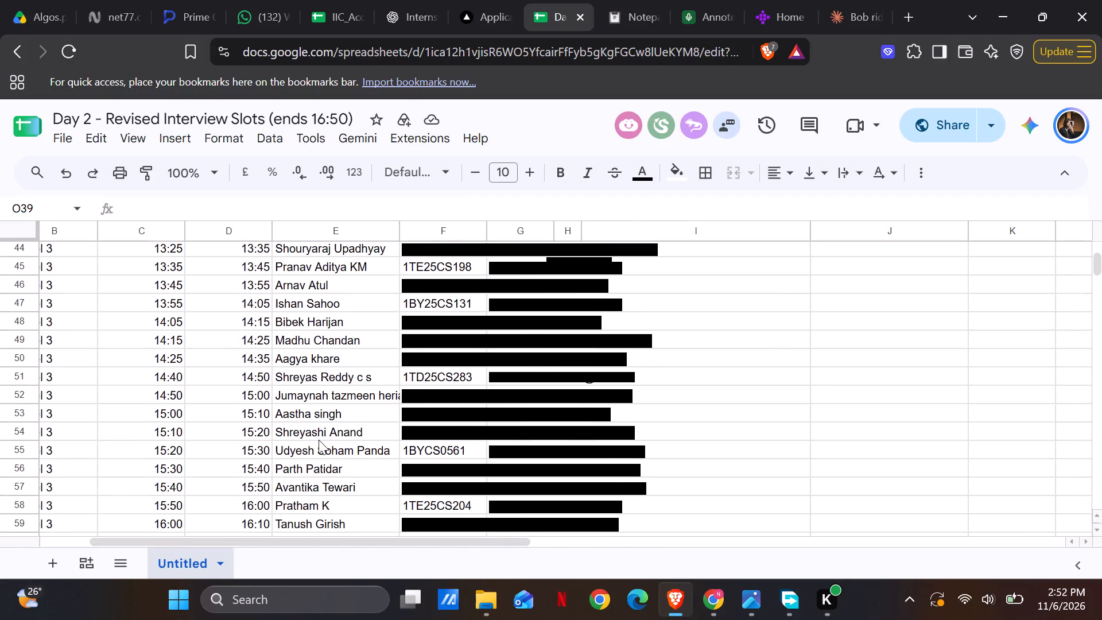
pyautogui.scroll(-1, 319, 440)
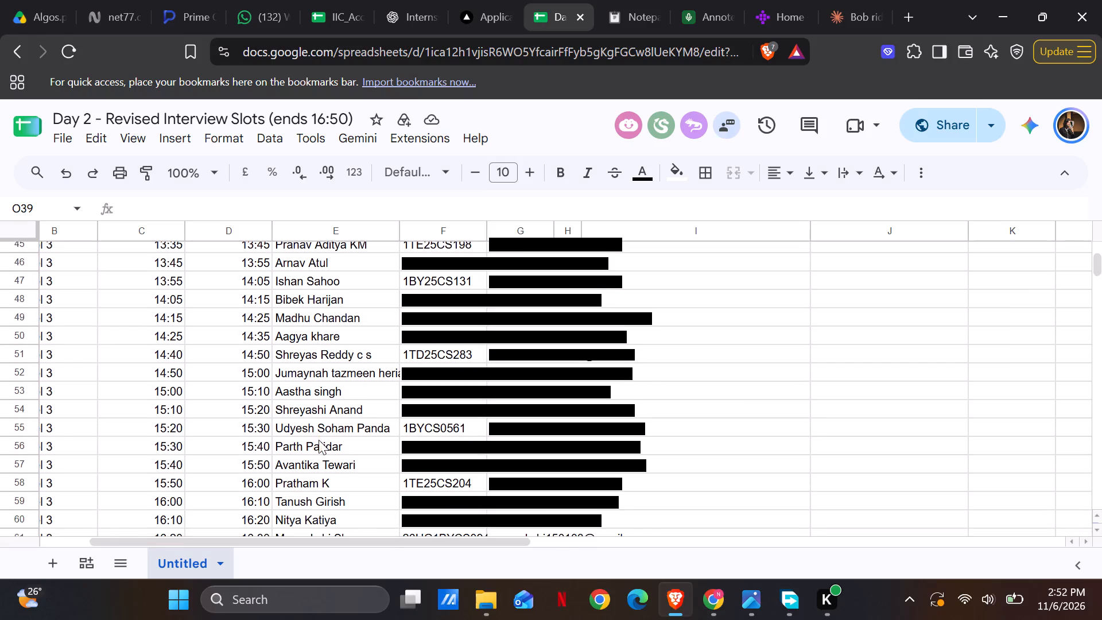
pyautogui.scroll(-1, 319, 440)
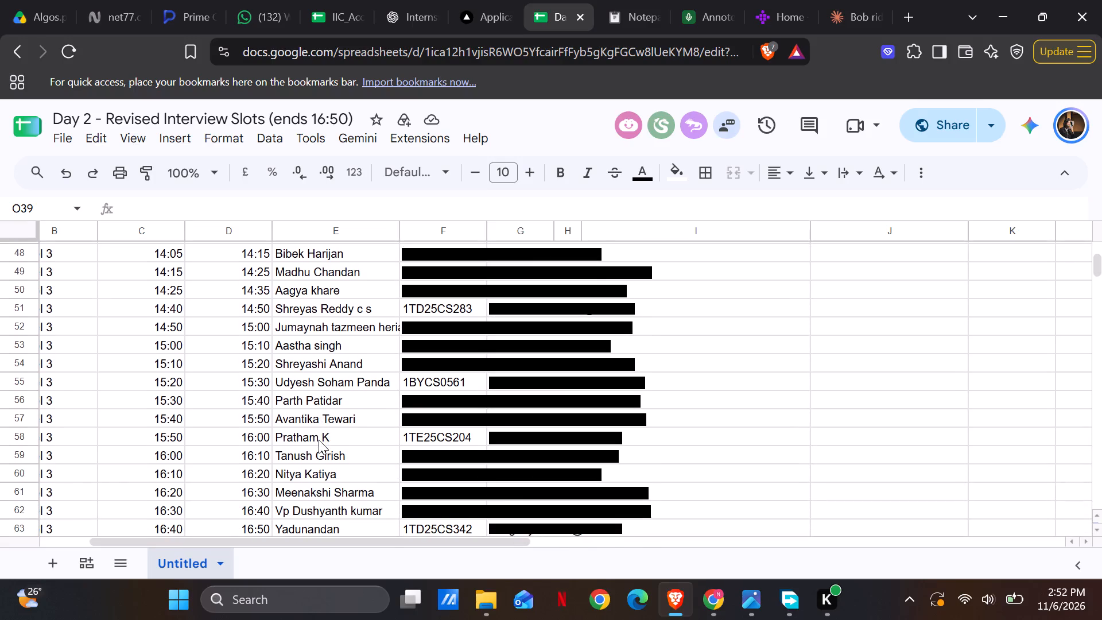
pyautogui.hscroll(1, 319, 440)
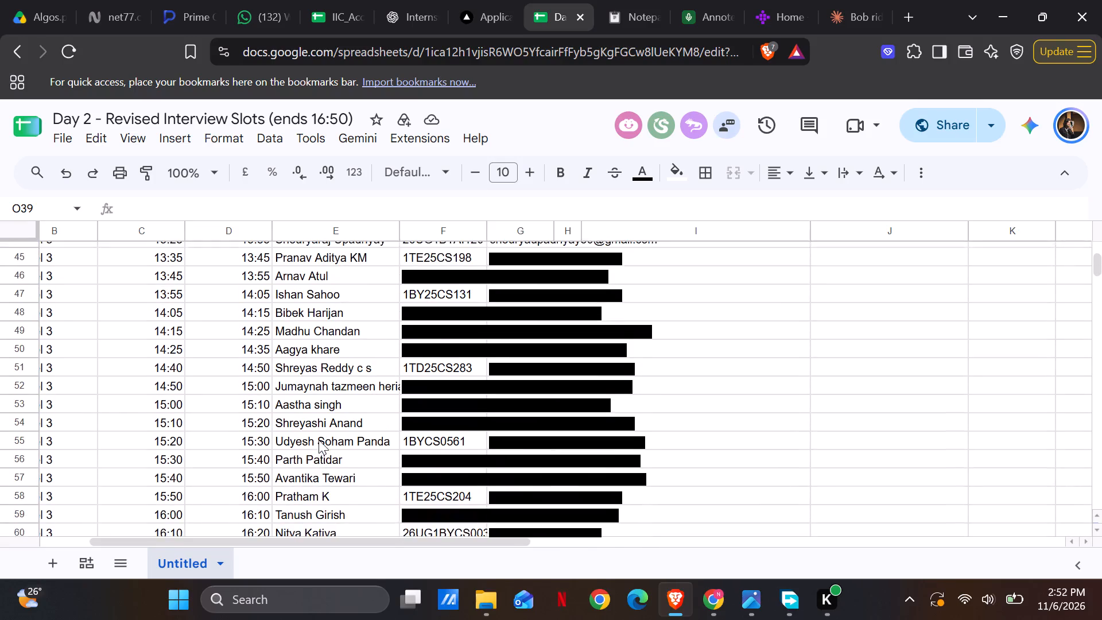
pyautogui.scroll(3, 319, 440)
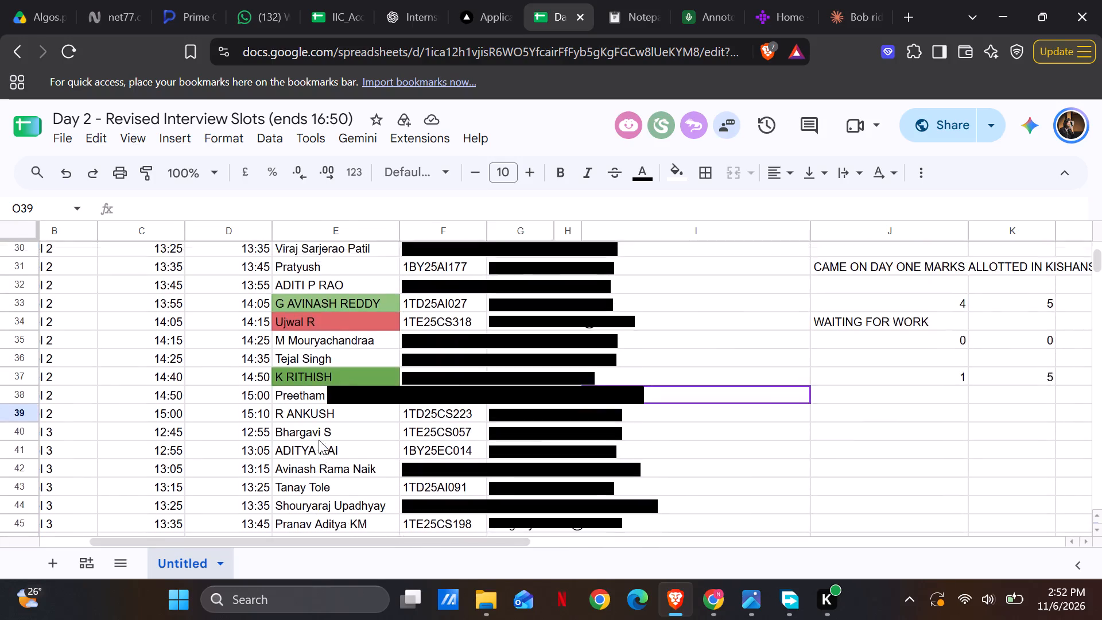
# Examine the Panel 1 and Panel 2 applicants in the Day 2 spreadsheet and check whose application is open on the admin page.
pyautogui.scroll(2, 319, 440)
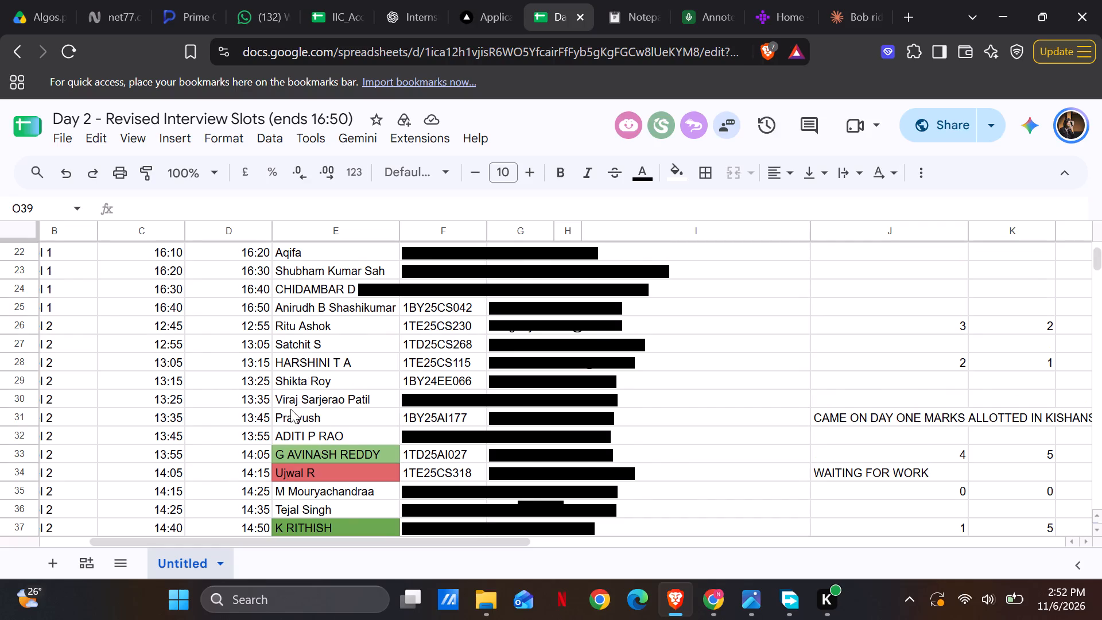
pyautogui.scroll(1, 353, 365)
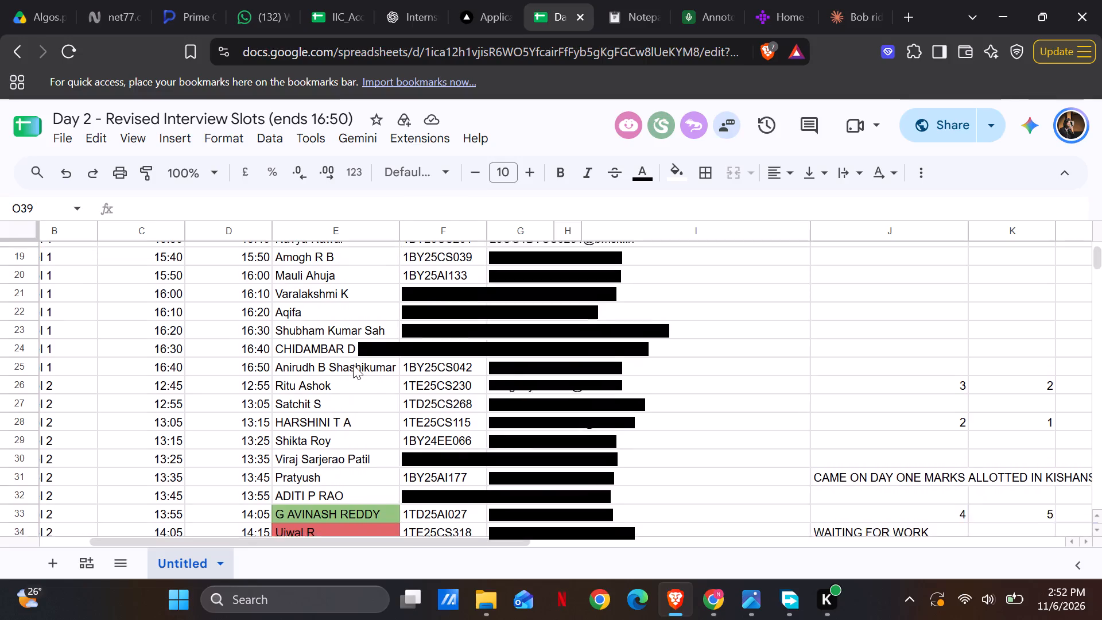
pyautogui.scroll(1, 353, 365)
pyautogui.click(480, 0)
pyautogui.click(531, 1)
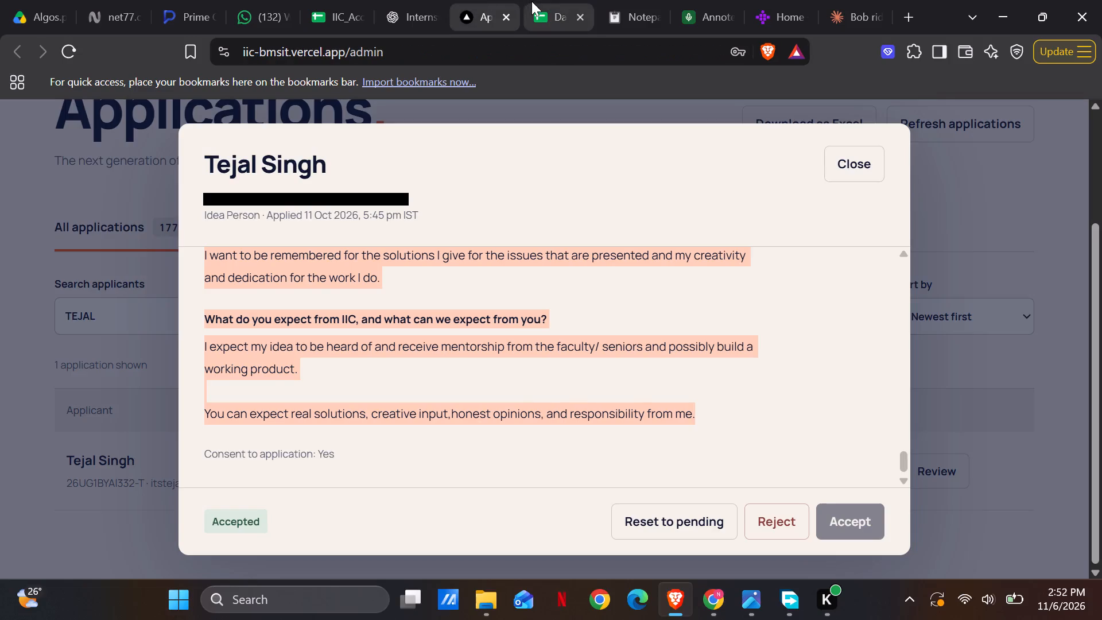
pyautogui.scroll(1, 353, 333)
pyautogui.click(491, 0)
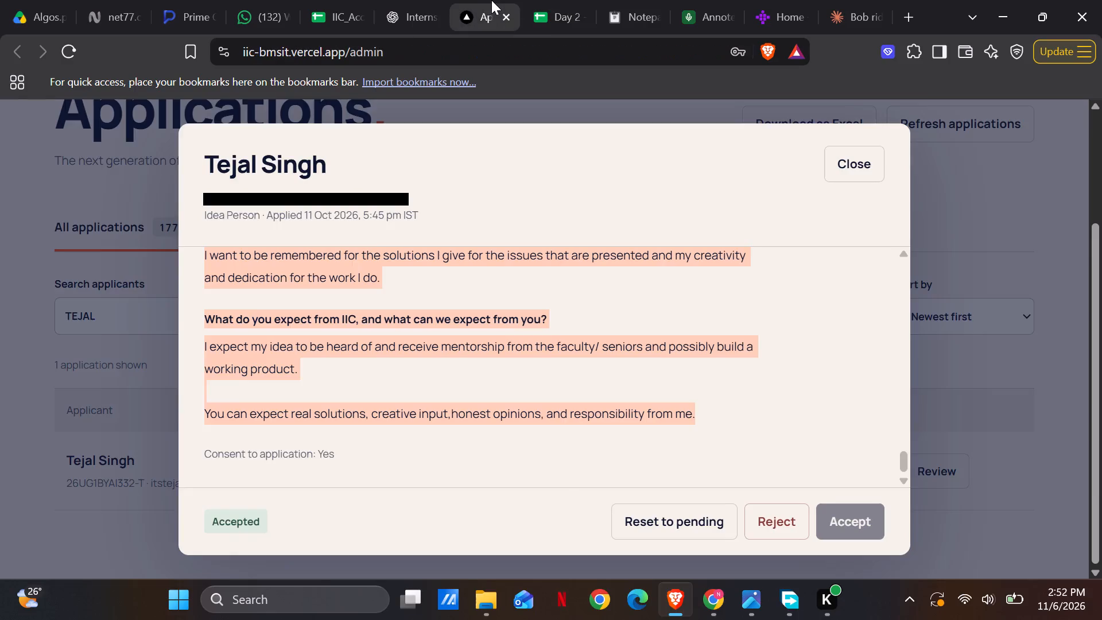
pyautogui.click(530, 0)
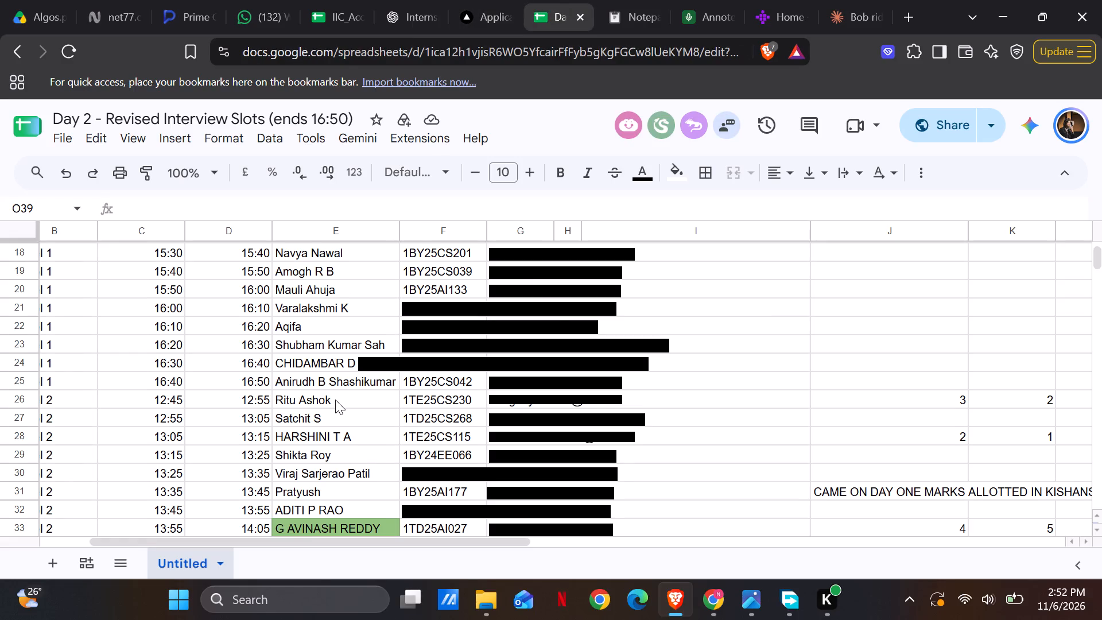
# Select the empty mark cell J36 in the row of the Panel 2 applicant scheduled for 14:25.
pyautogui.scroll(1, 335, 400)
pyautogui.hscroll(2, 335, 400)
pyautogui.scroll(-1, 335, 400)
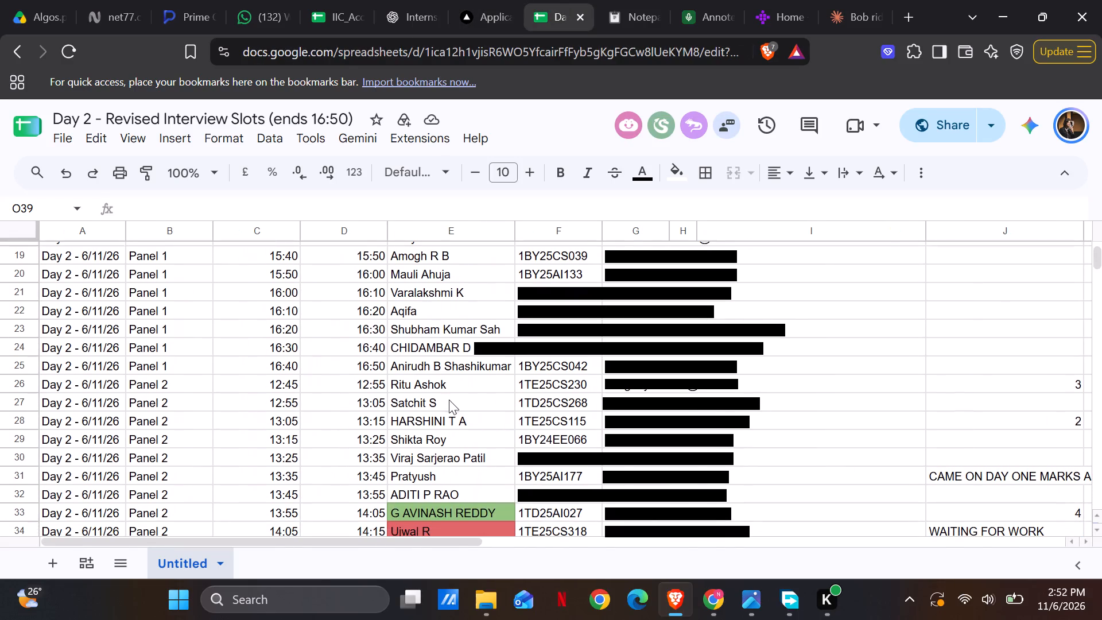
pyautogui.scroll(-1, 453, 399)
pyautogui.scroll(-1, 449, 463)
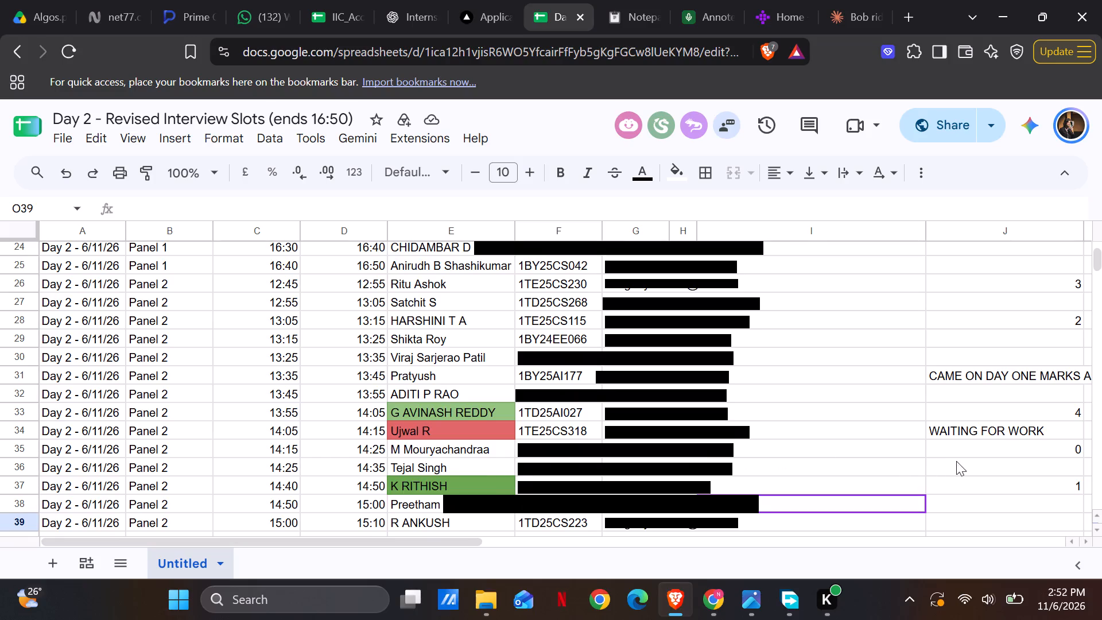
pyautogui.hscroll(-1, 1031, 468)
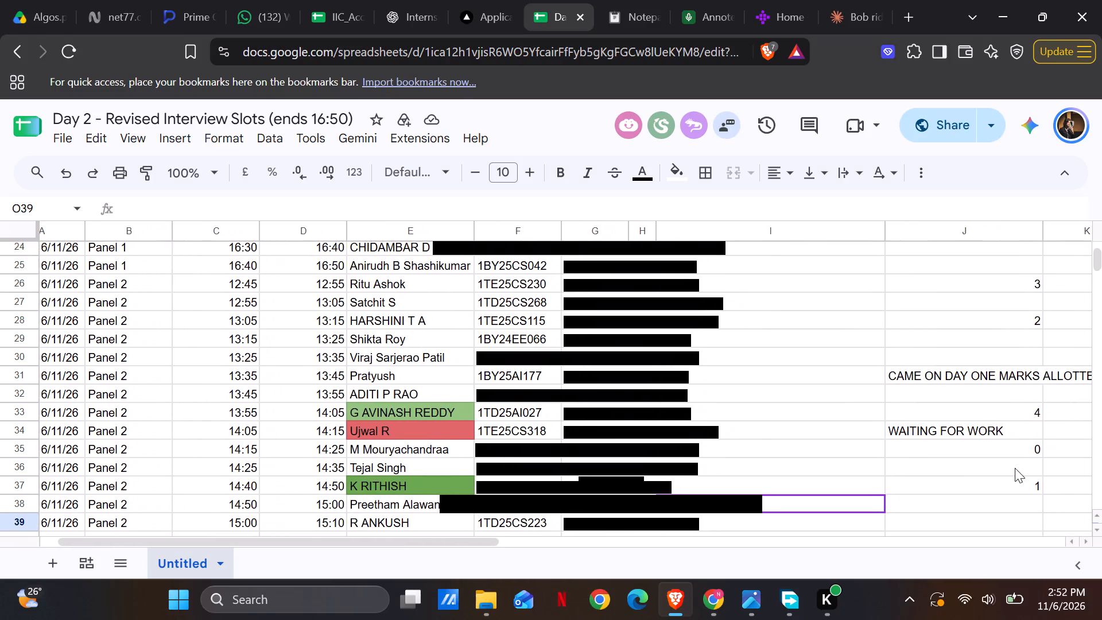
pyautogui.click(1014, 468)
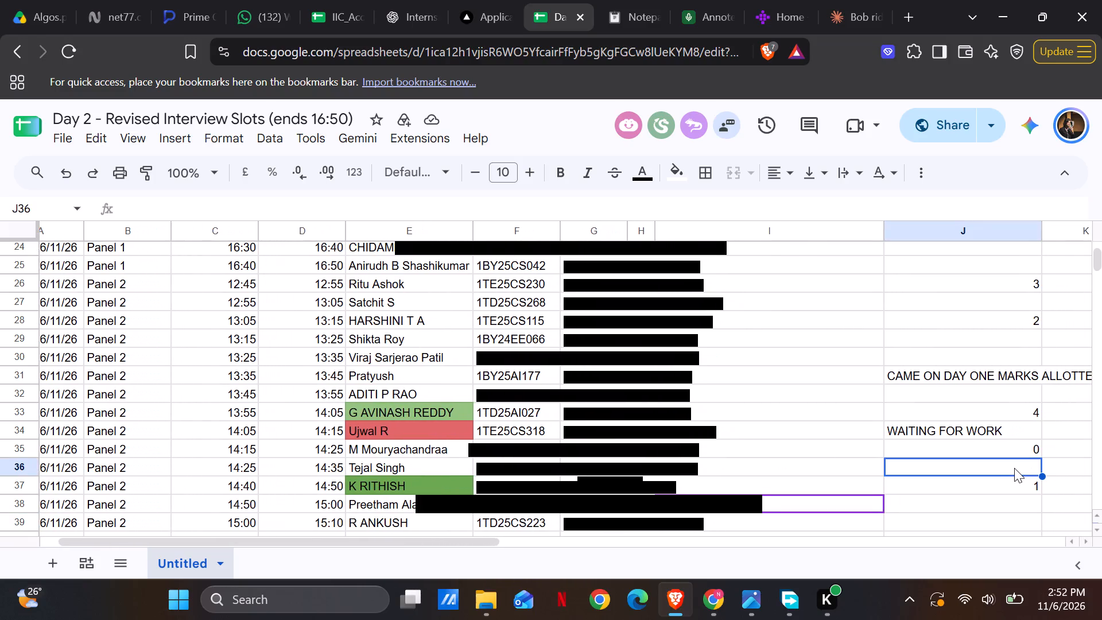
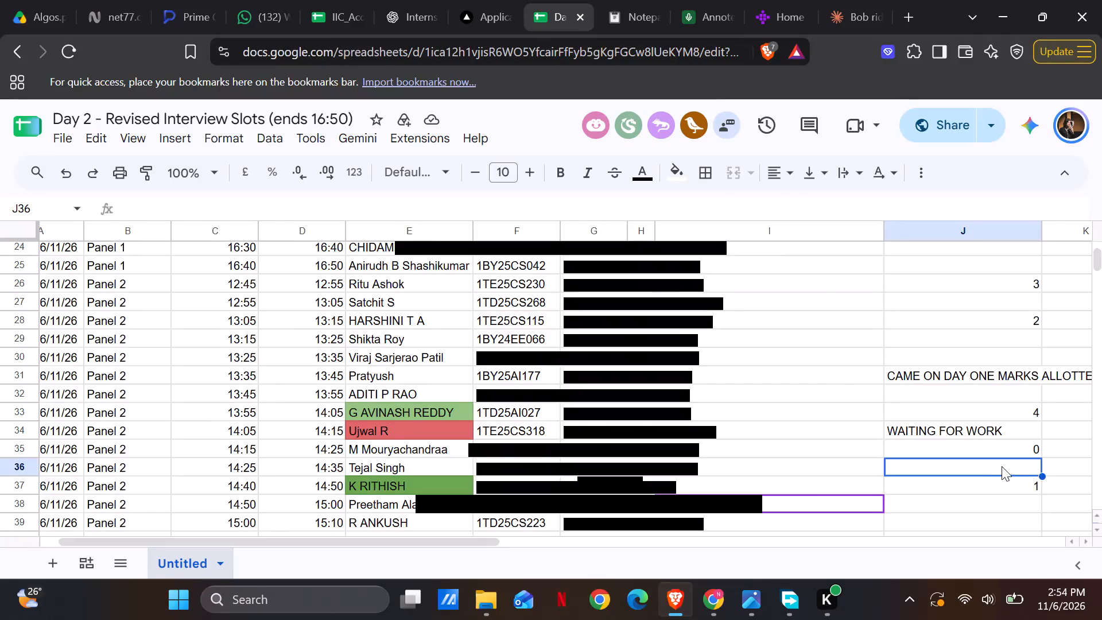
# Enter a mark of 0 in P36 for the Panel 2 applicant scheduled for 14:25.
pyautogui.hscroll(-6, 1002, 466)
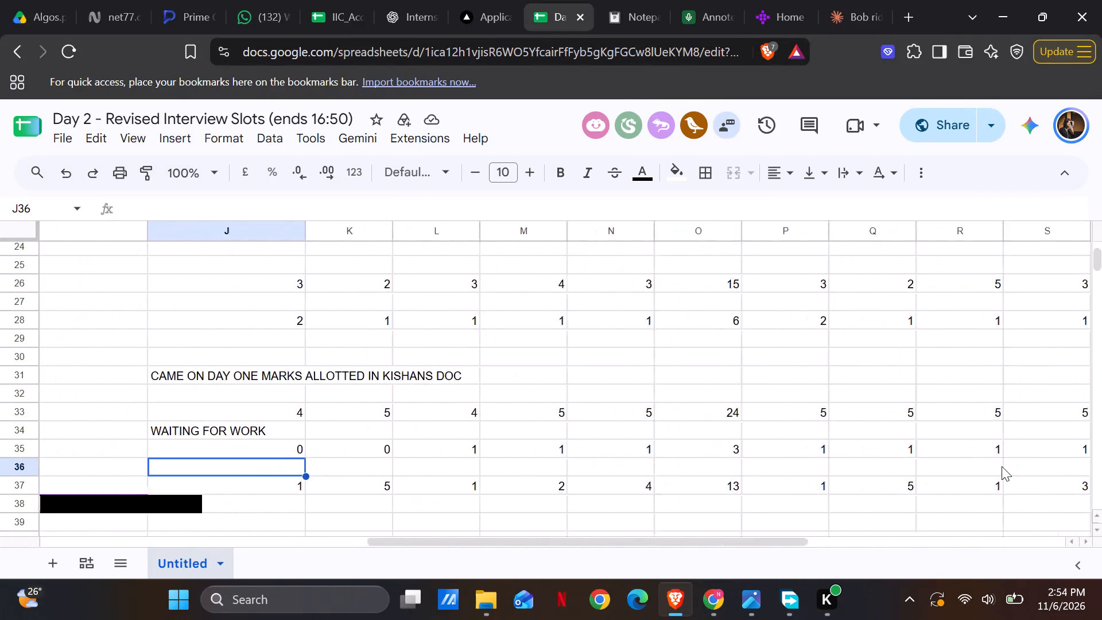
pyautogui.hscroll(-1, 1002, 466)
pyautogui.click(712, 462)
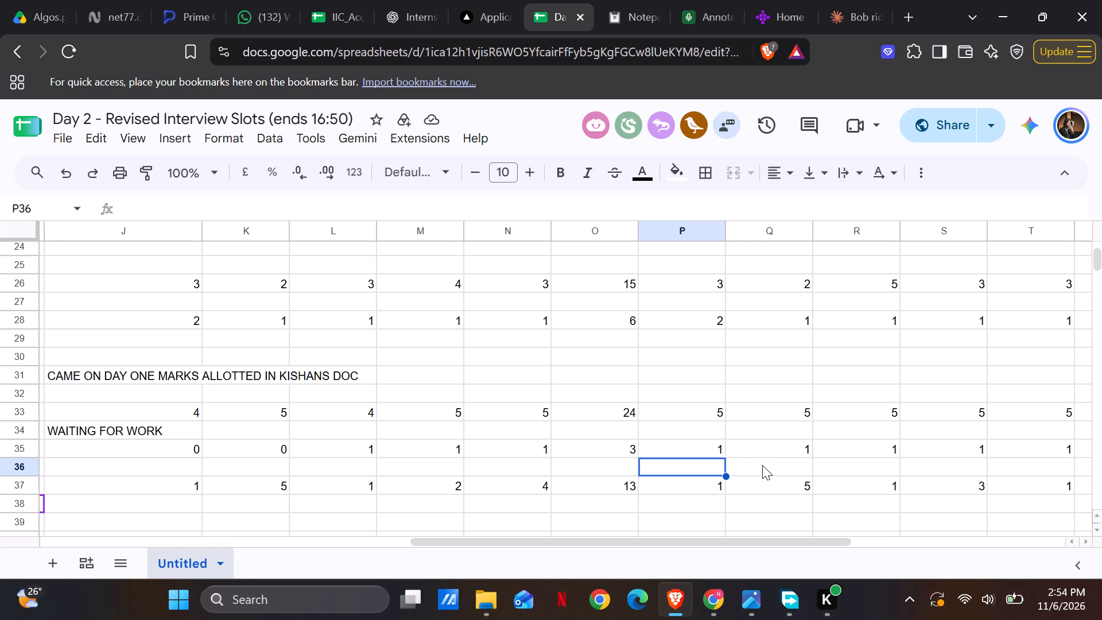
pyautogui.press('1')
pyautogui.click(795, 463)
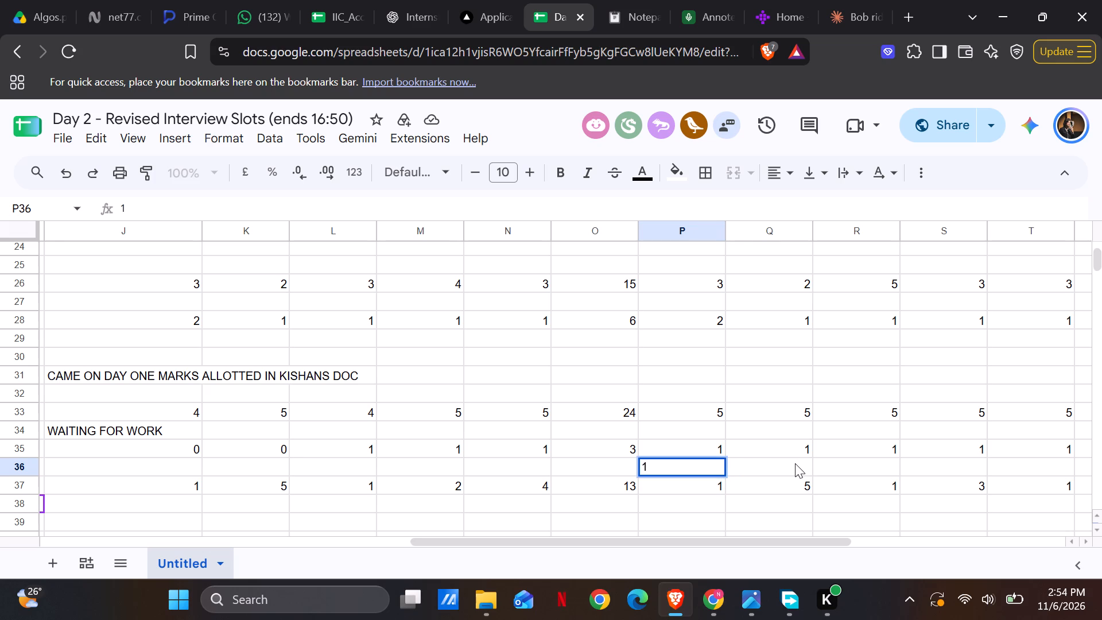
pyautogui.click(706, 465)
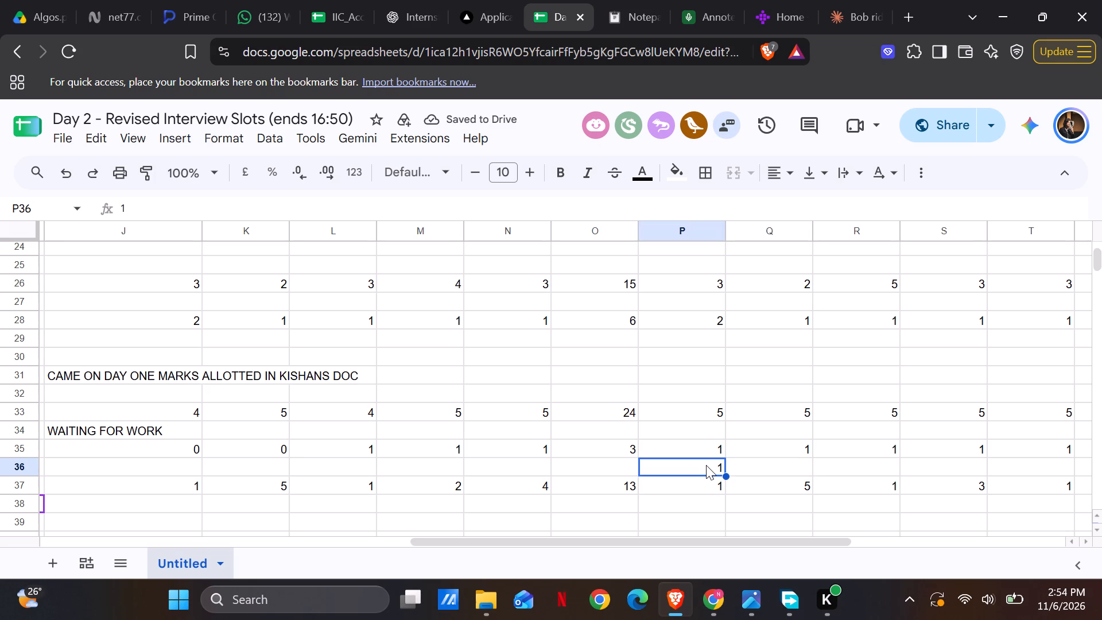
pyautogui.press('0')
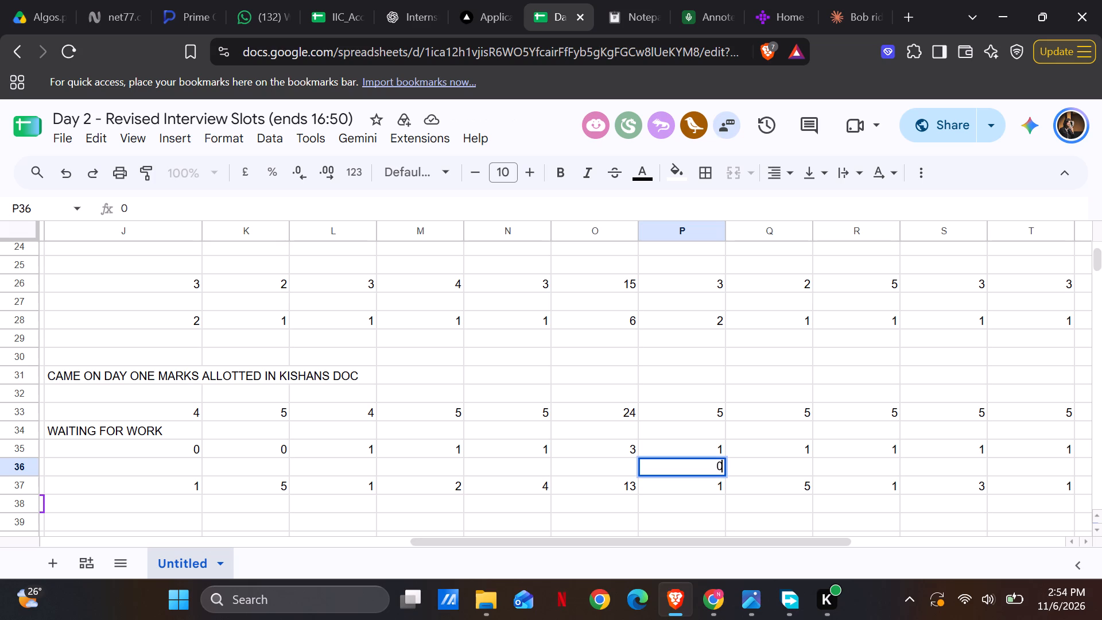
# Set the mark in Q36 to 0, checking the scoring criteria in Notepad and the applicant's row along the way.
pyautogui.click(790, 460)
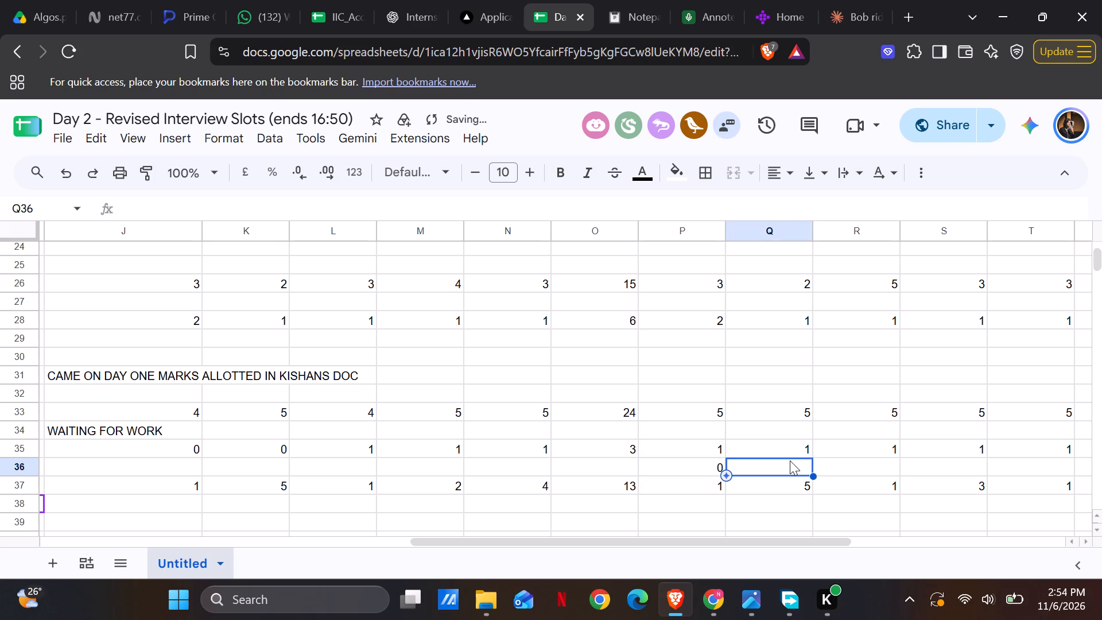
pyautogui.press('1')
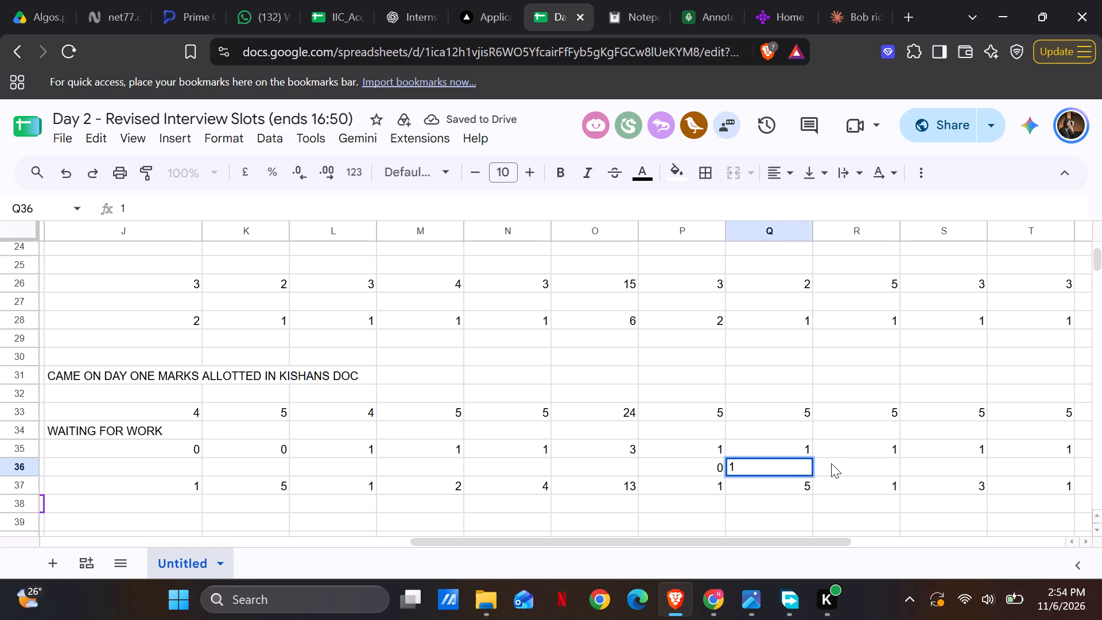
pyautogui.click(638, 0)
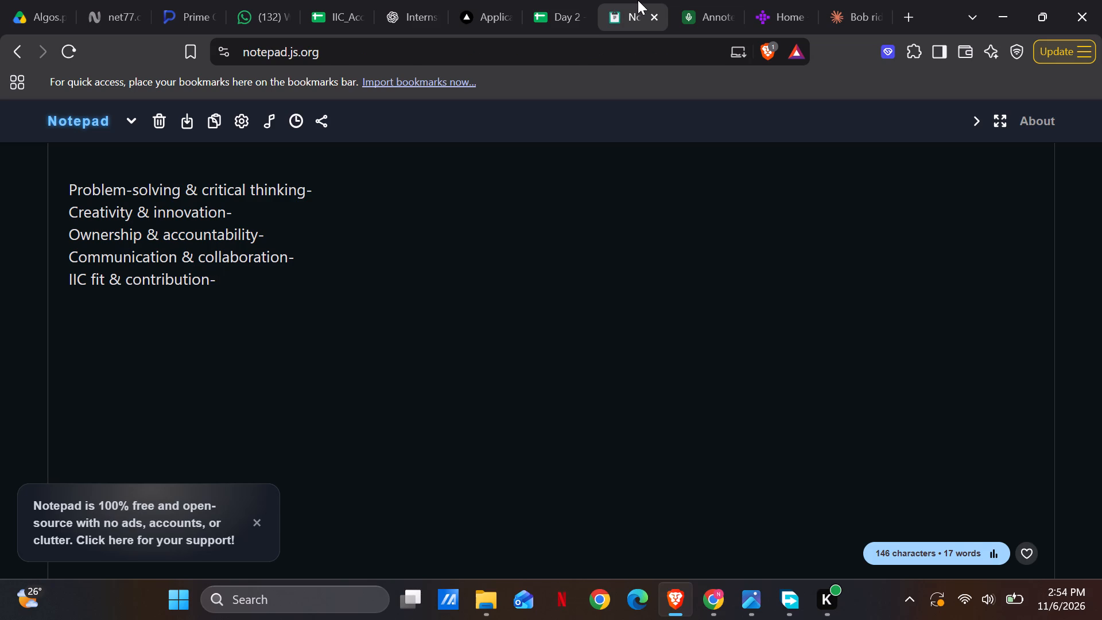
pyautogui.click(559, 0)
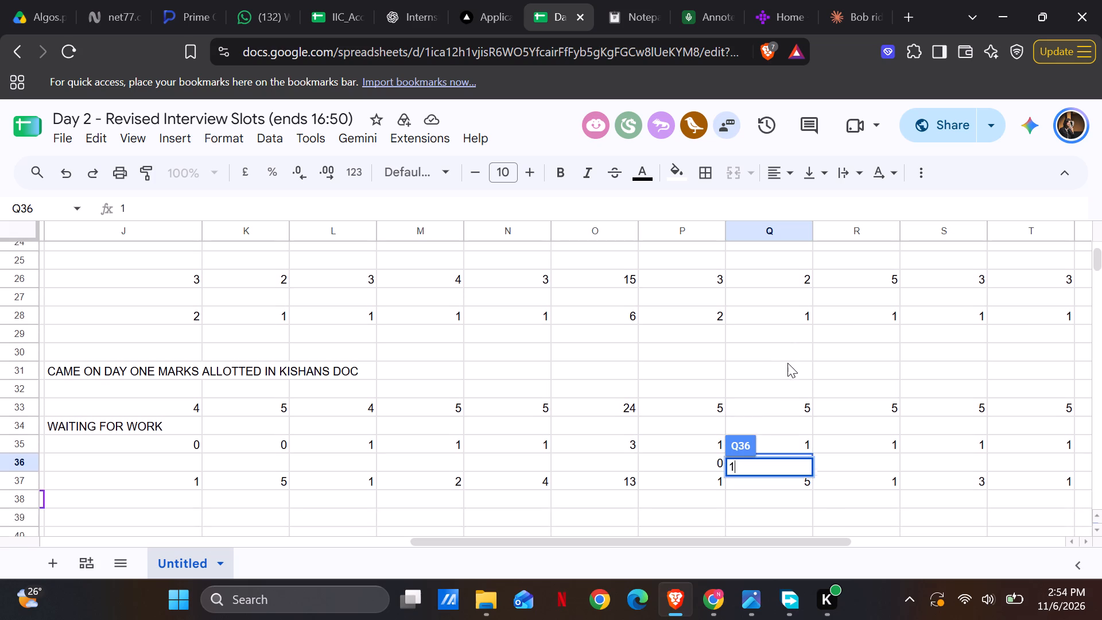
pyautogui.click(698, 457)
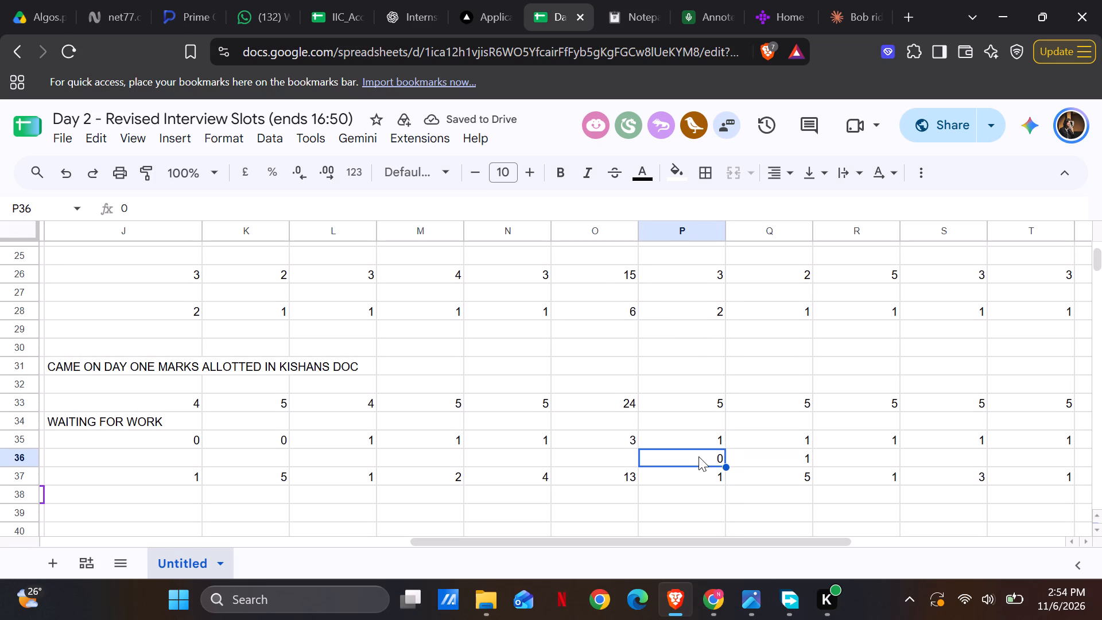
pyautogui.hscroll(8, 699, 456)
pyautogui.hscroll(-2, 699, 456)
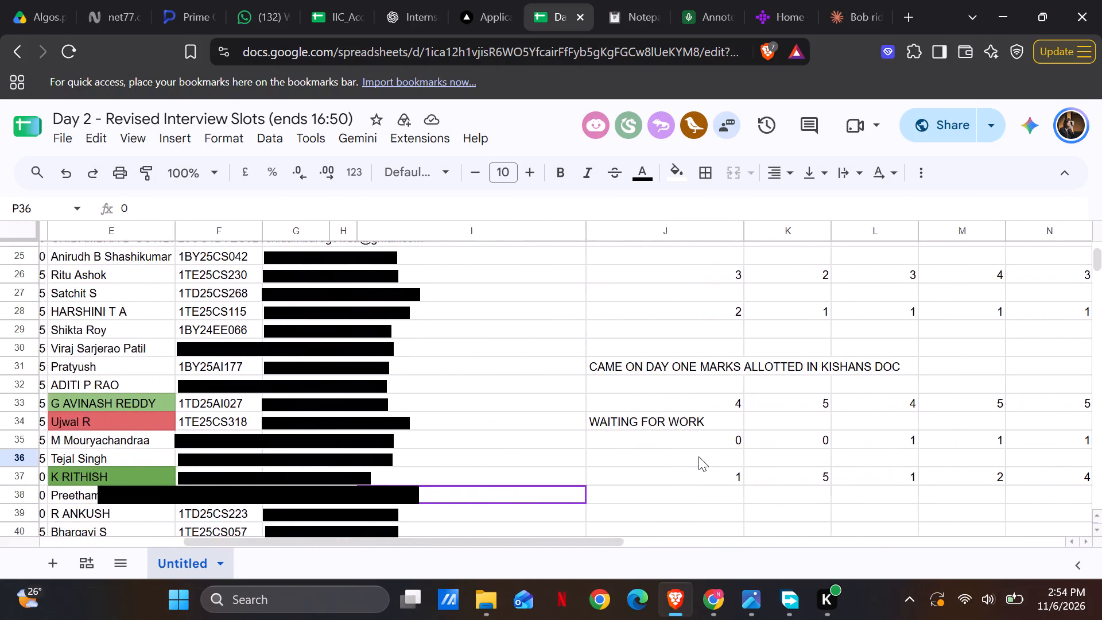
pyautogui.hscroll(-3, 699, 456)
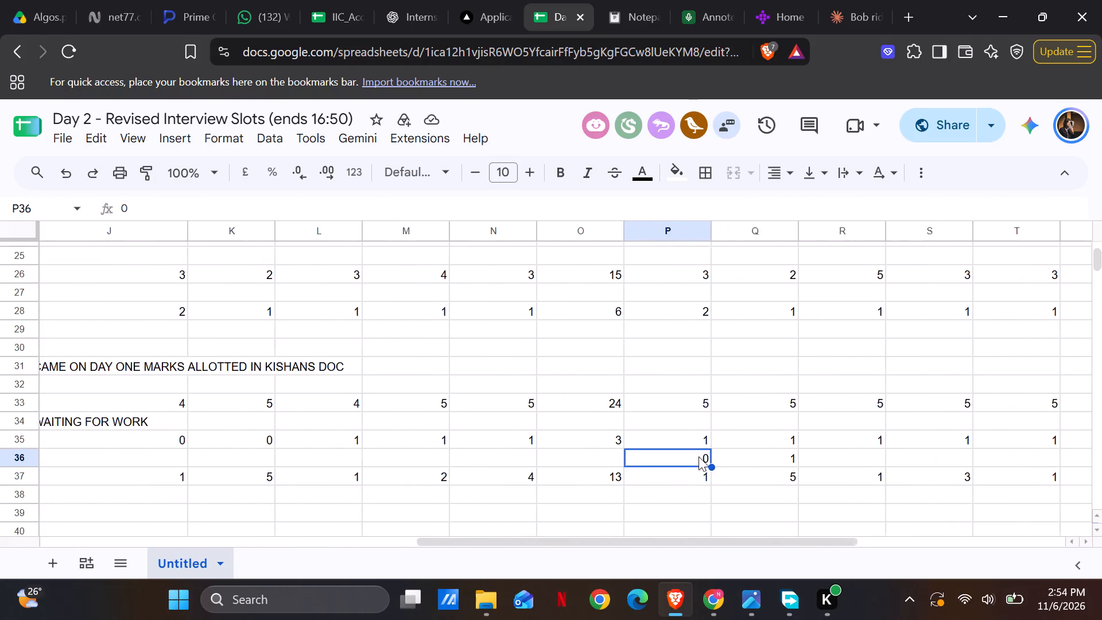
pyautogui.hscroll(-1, 699, 456)
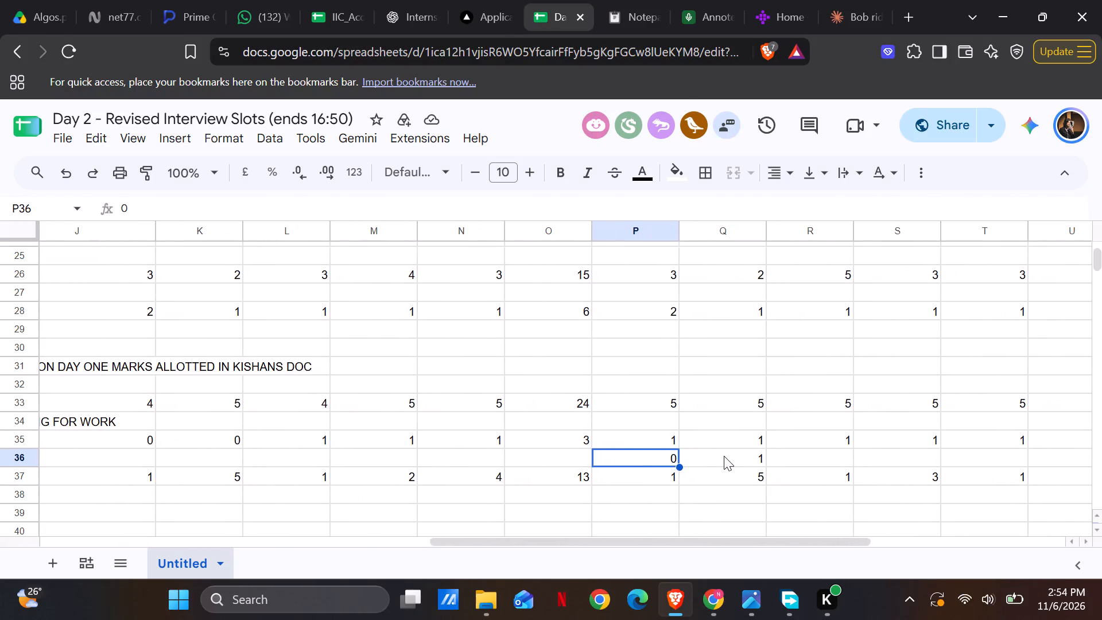
pyautogui.click(724, 456)
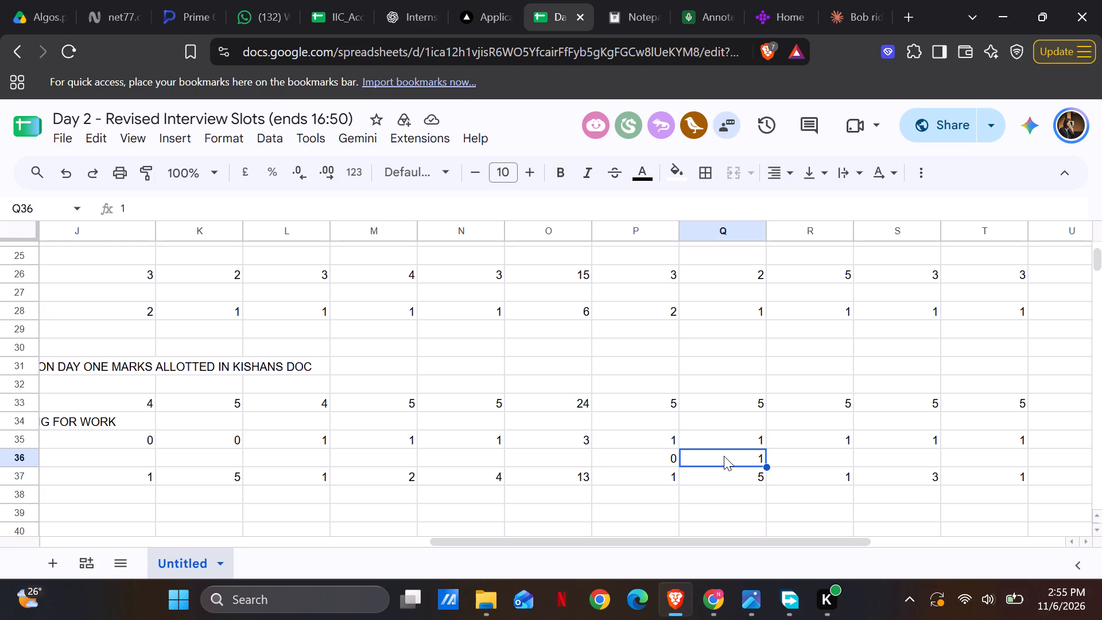
pyautogui.press('0')
# Recheck the Notepad criteria and enter the remaining marks for row 36: 0 in R36, 1 in S36 and 1 in T36.
pyautogui.click(800, 454)
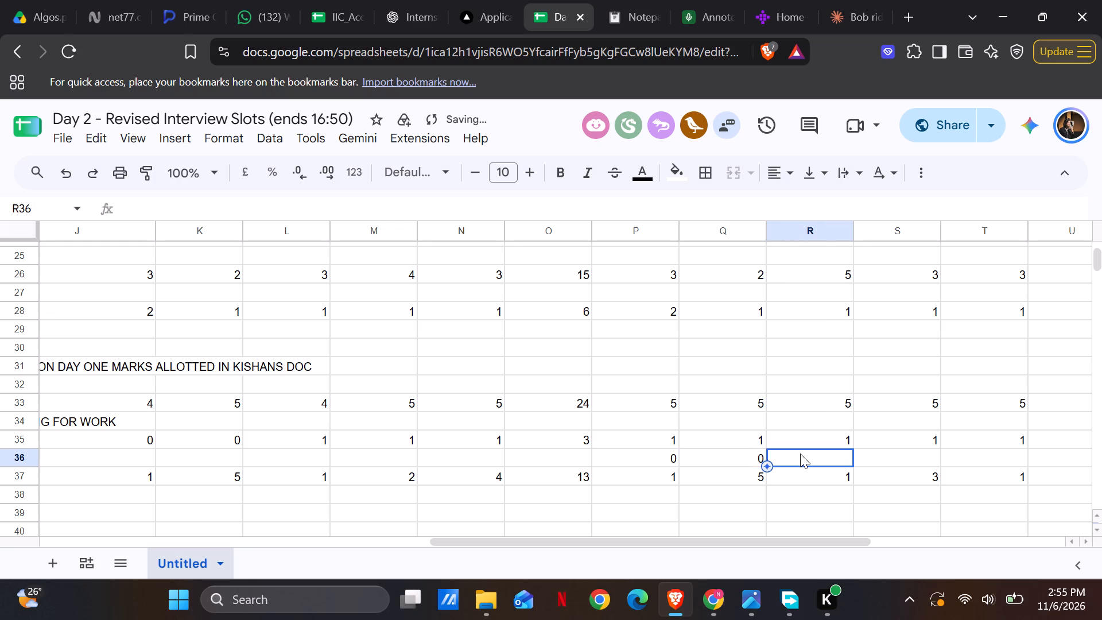
pyautogui.click(649, 0)
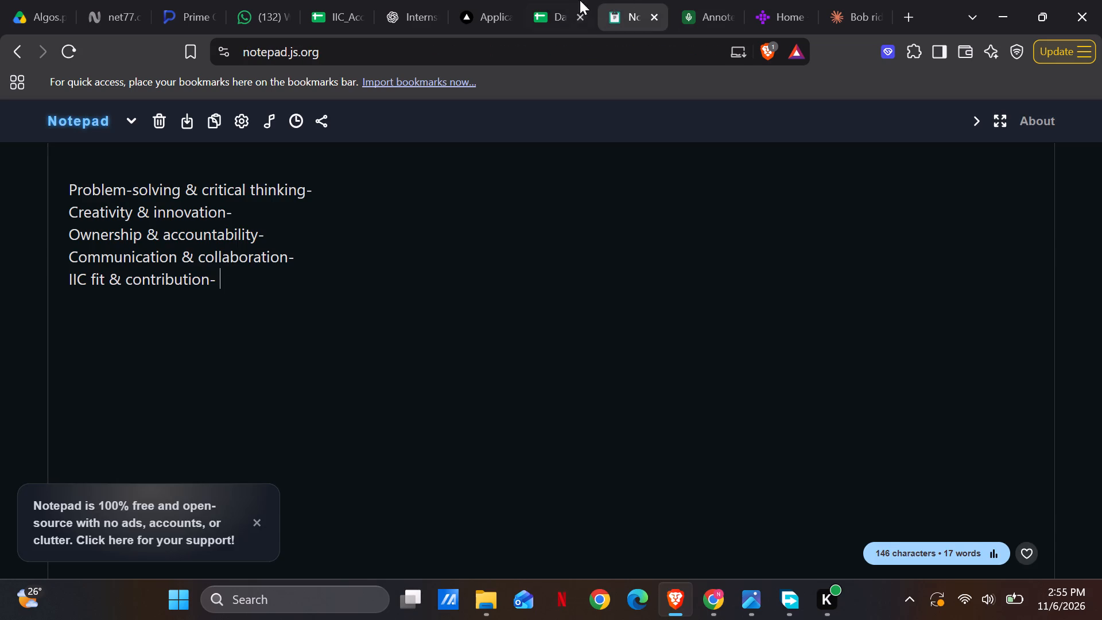
pyautogui.click(561, 0)
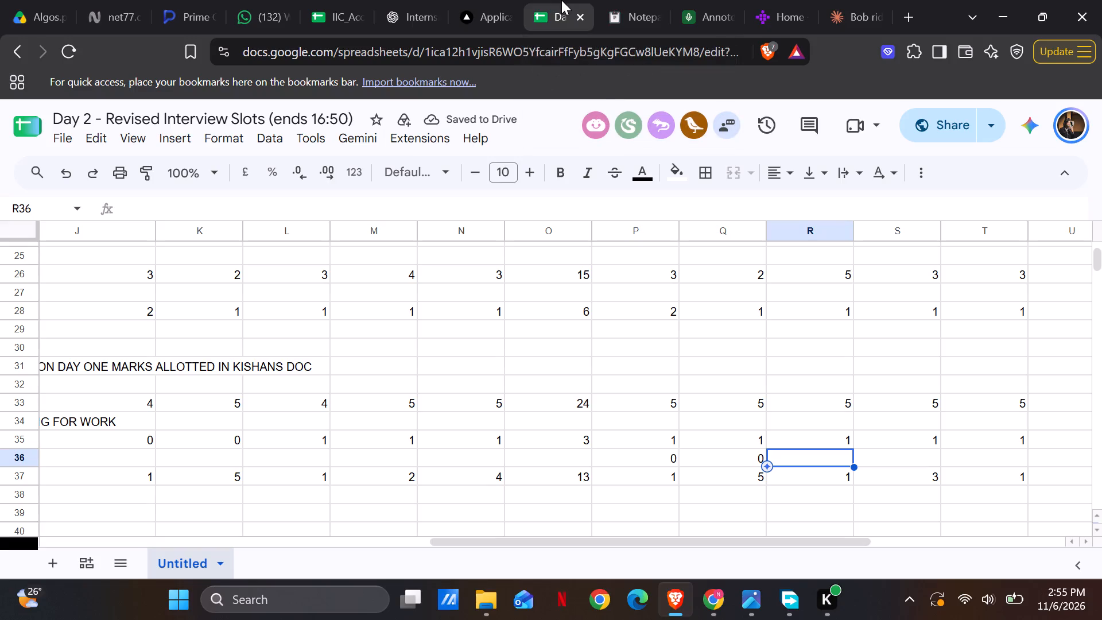
pyautogui.press('0')
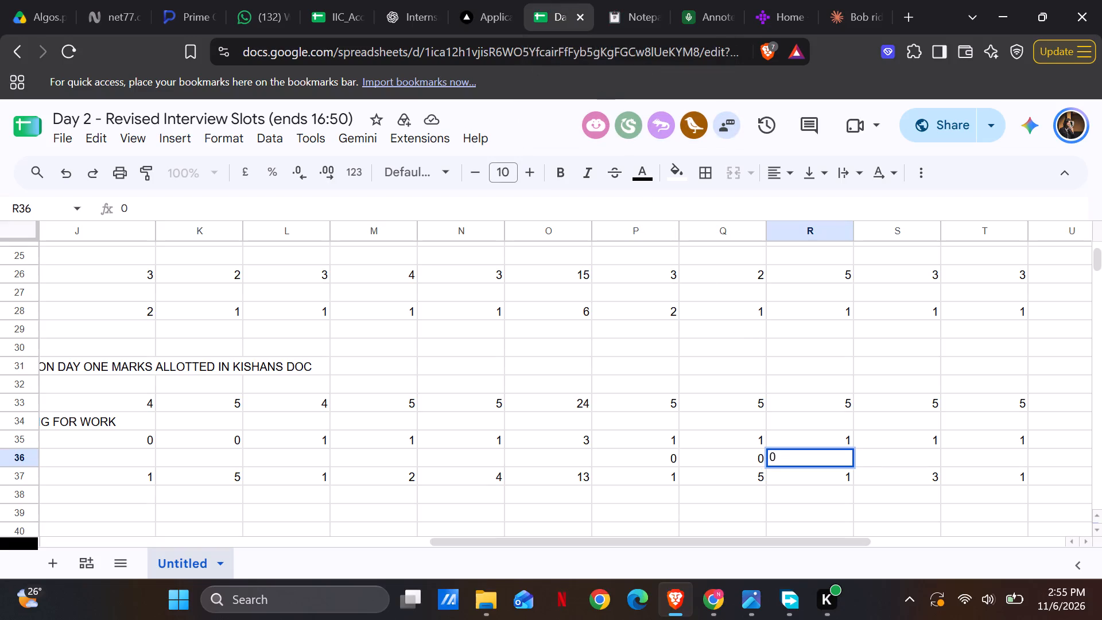
pyautogui.click(876, 454)
pyautogui.press('1')
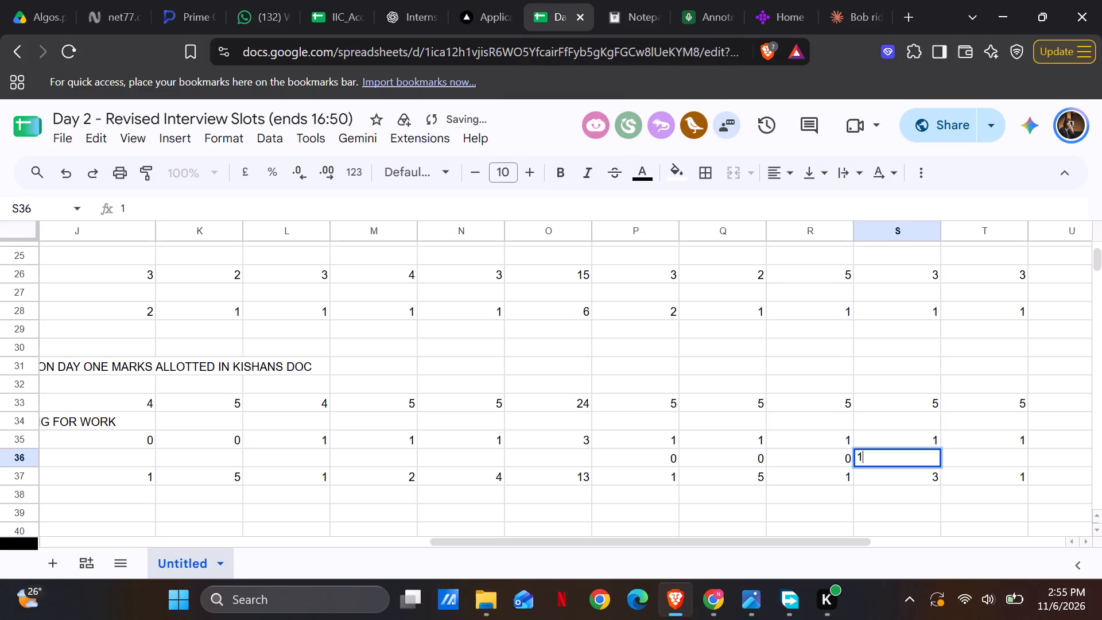
pyautogui.click(975, 456)
pyautogui.press('1')
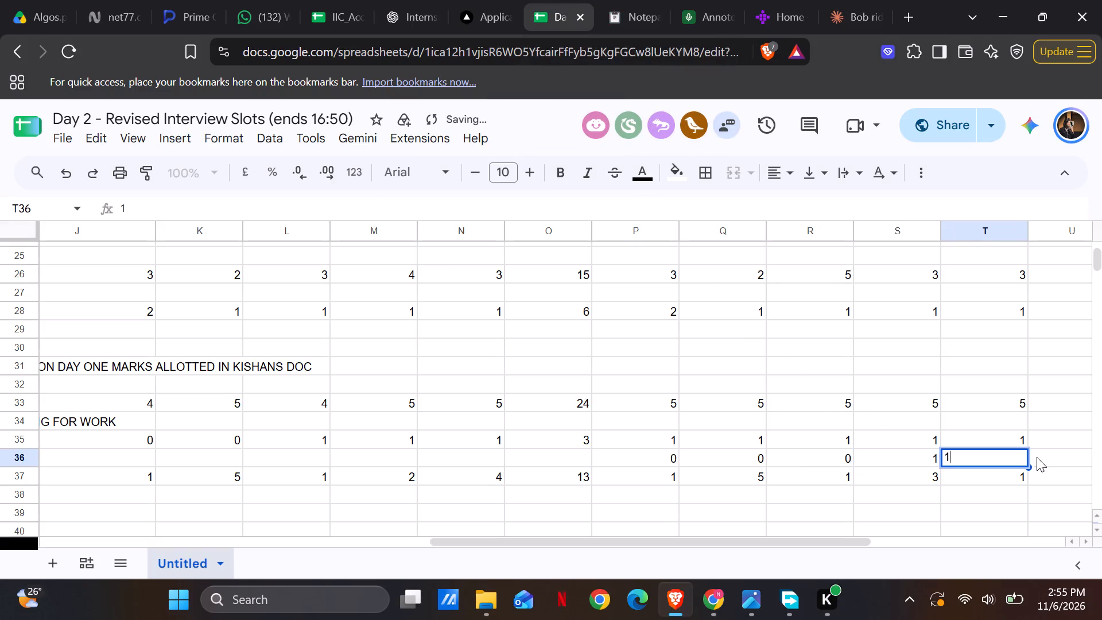
# Enter a total of 2 in U36 for the 14:25 applicant's marks.
pyautogui.click(1047, 457)
pyautogui.hscroll(-1, 1047, 457)
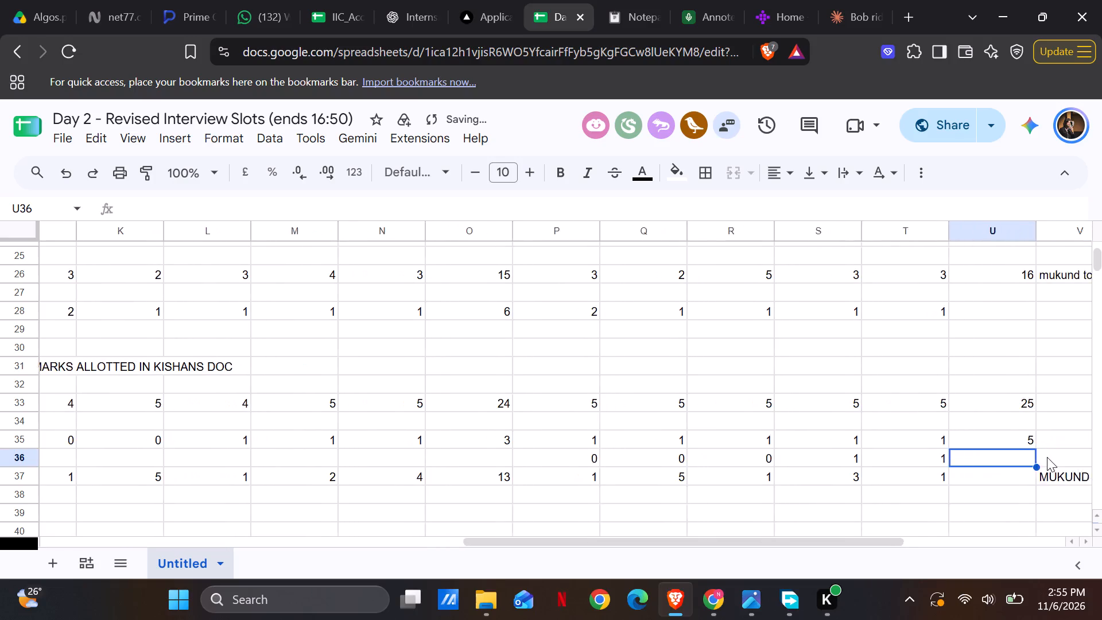
pyautogui.hscroll(-1, 1047, 457)
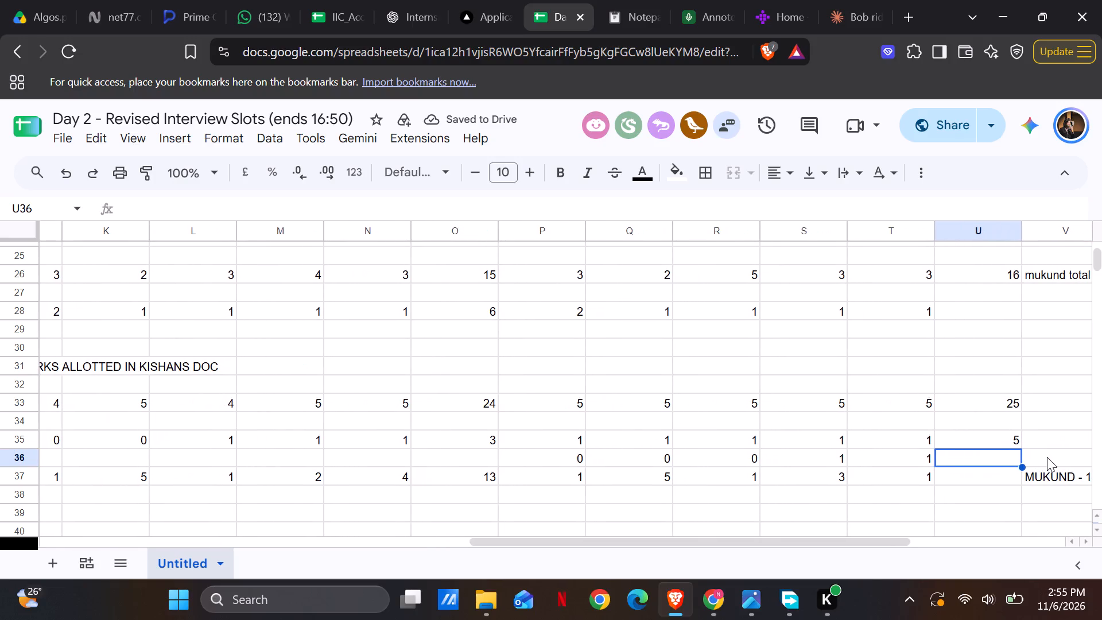
pyautogui.hscroll(-5, 1047, 457)
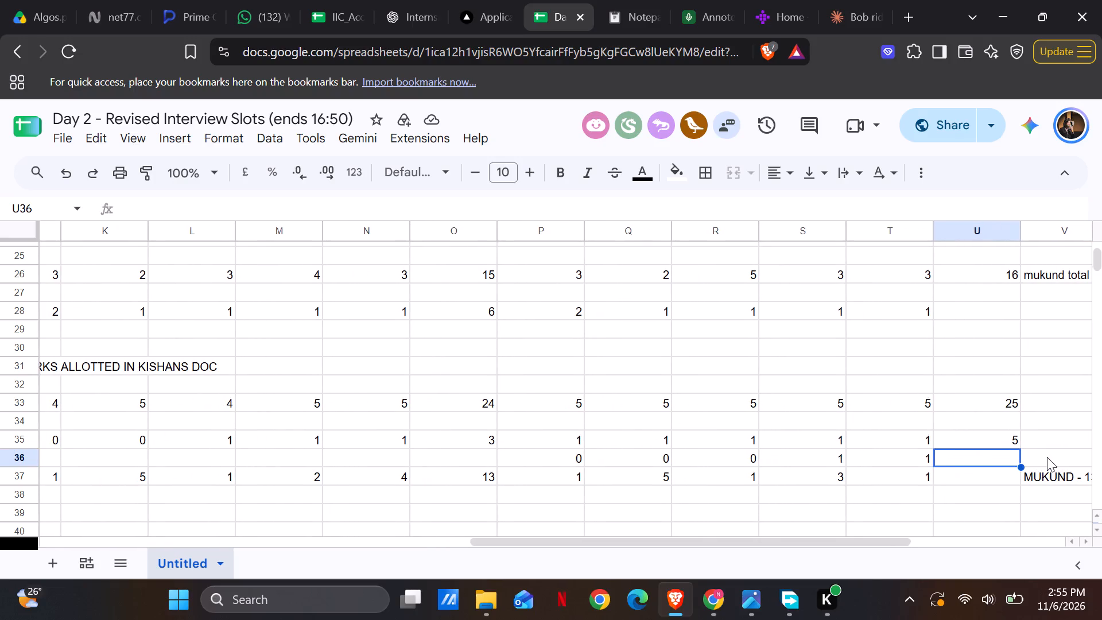
pyautogui.hscroll(-3, 1047, 457)
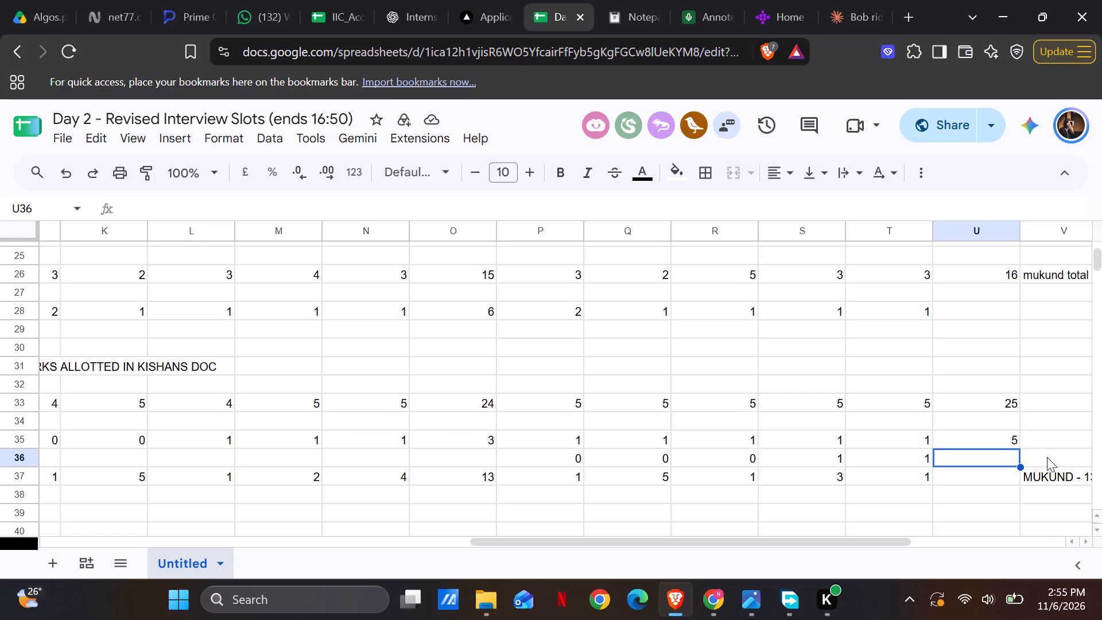
pyautogui.hscroll(-1, 1047, 457)
pyautogui.press('2')
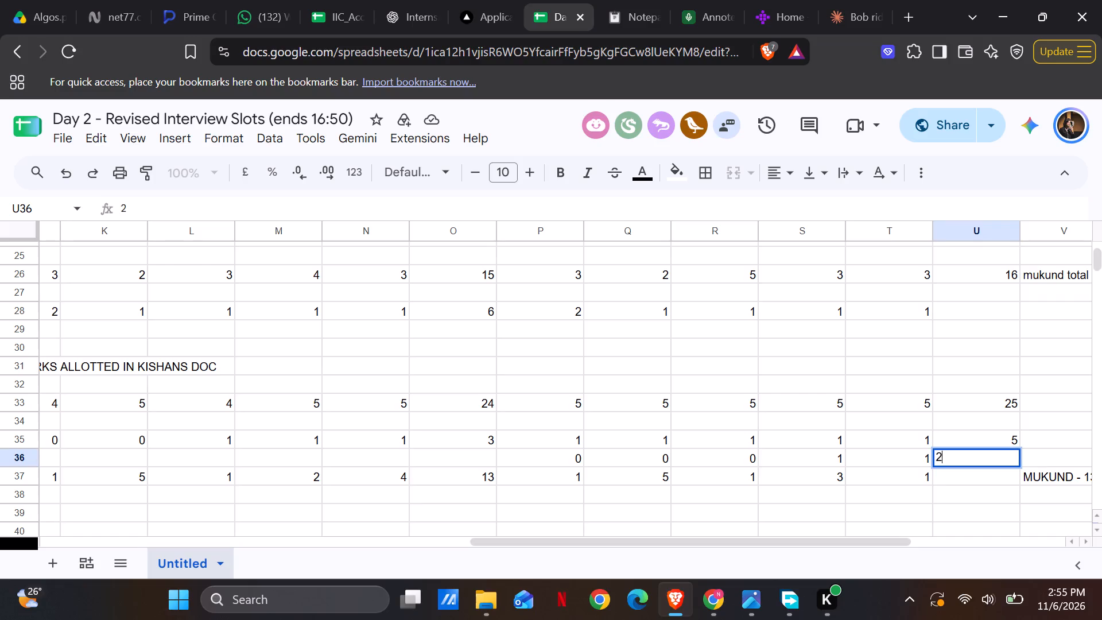
pyautogui.click(988, 491)
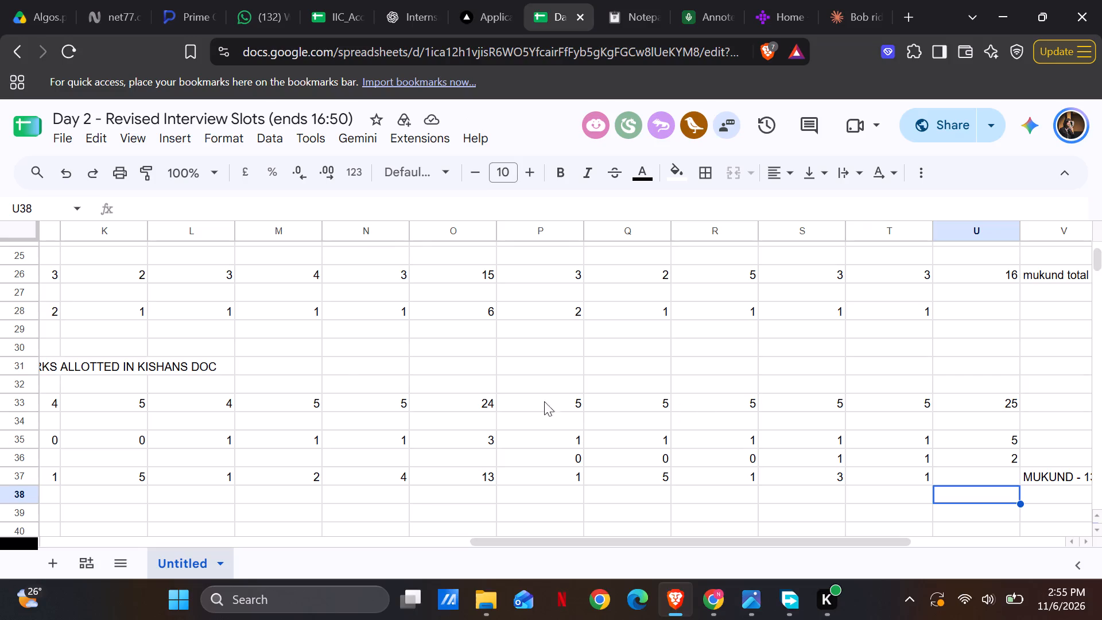
# Examine the Panel 2 applicant names and time slots in the Day 2 spreadsheet.
pyautogui.hscroll(6, 331, 364)
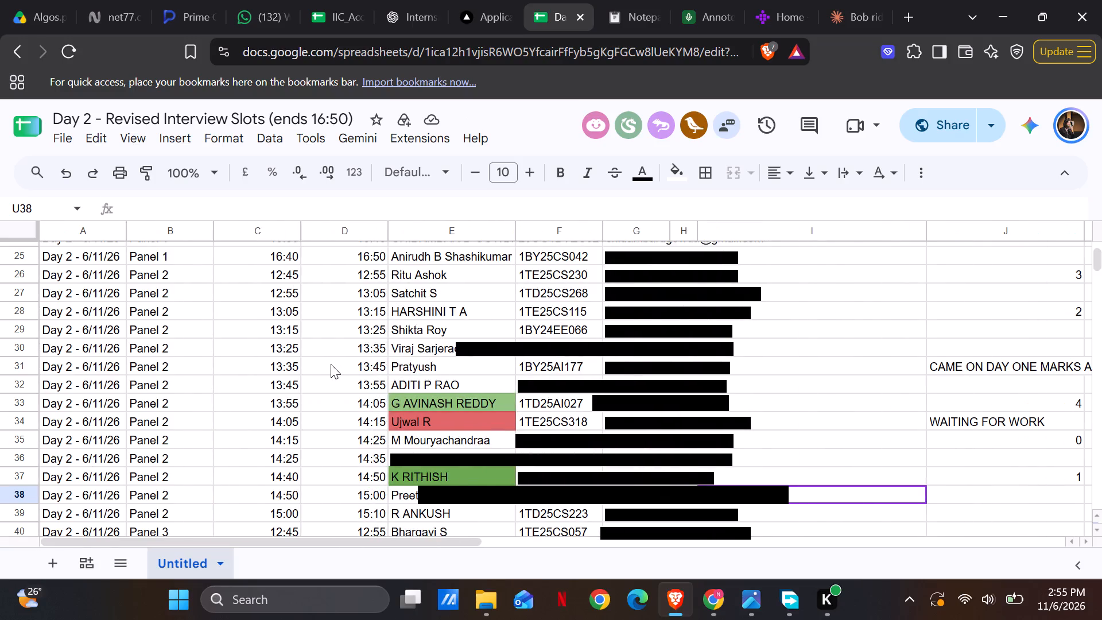
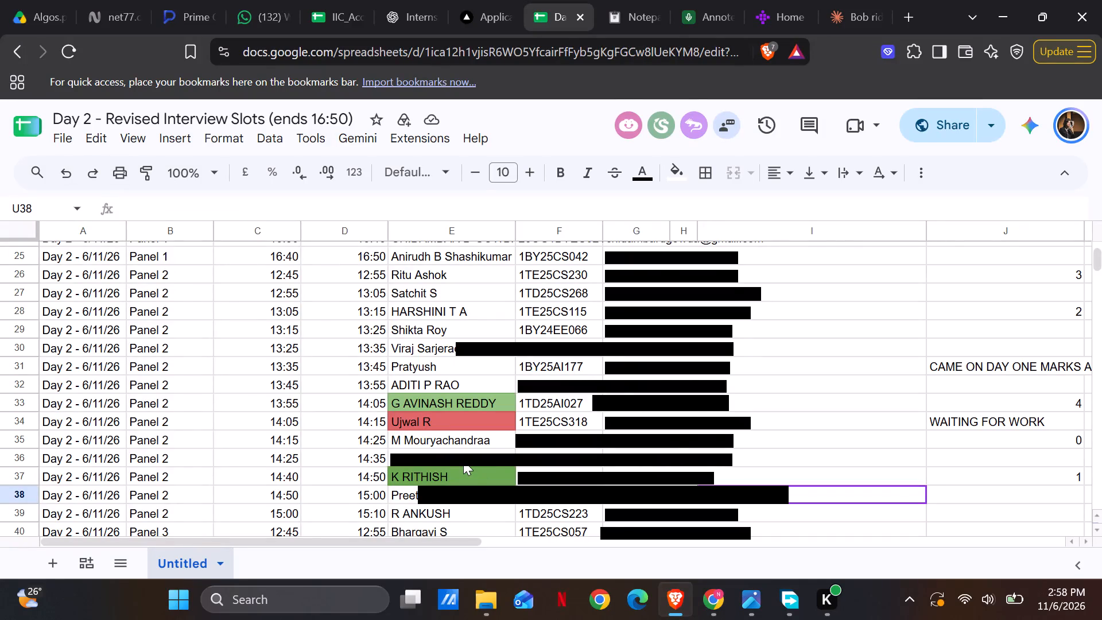
# Examine the Panel 2 applicants' rows against their recorded marks, totals and notes in columns J to V of the Day 2 spreadsheet.
pyautogui.hscroll(-1, 538, 394)
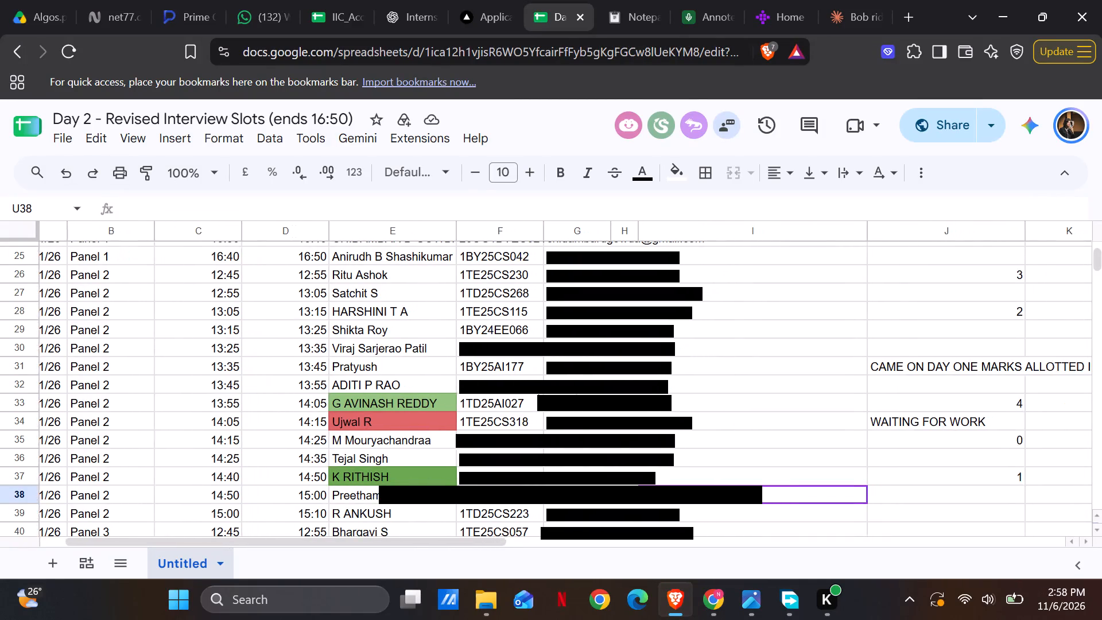
pyautogui.hscroll(-1, 538, 394)
pyautogui.scroll(-1, 538, 394)
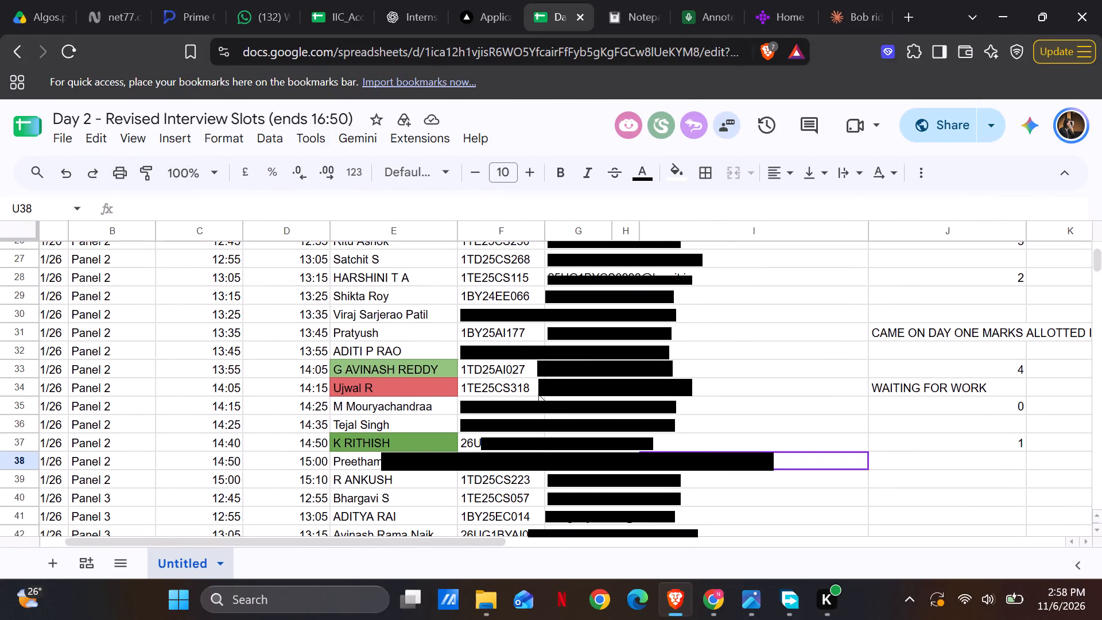
pyautogui.hscroll(-1, 538, 394)
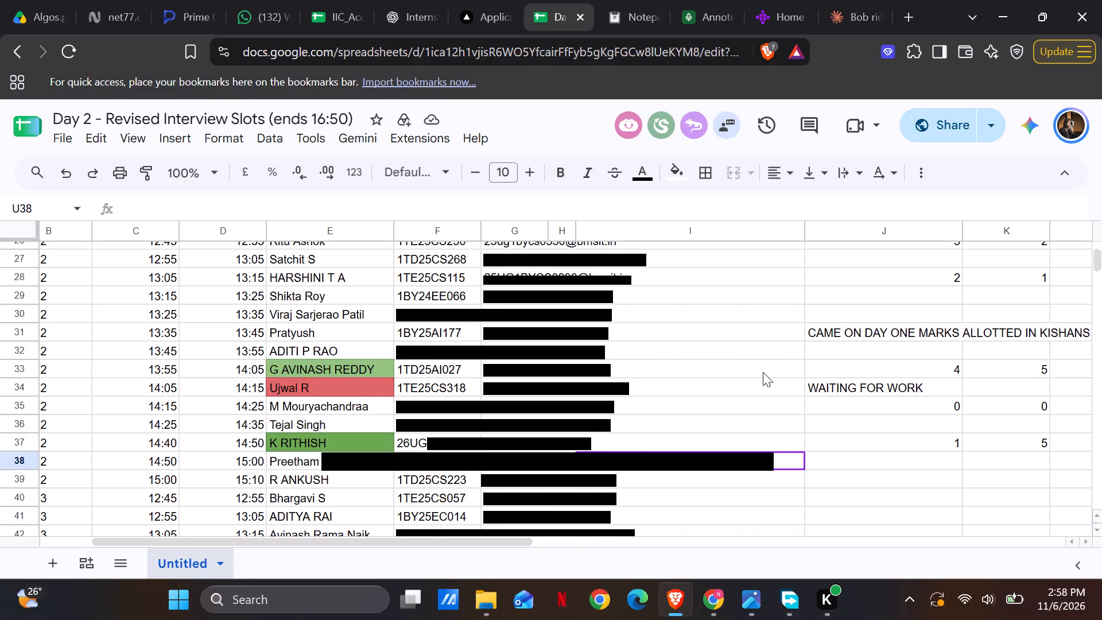
pyautogui.scroll(-1, 763, 372)
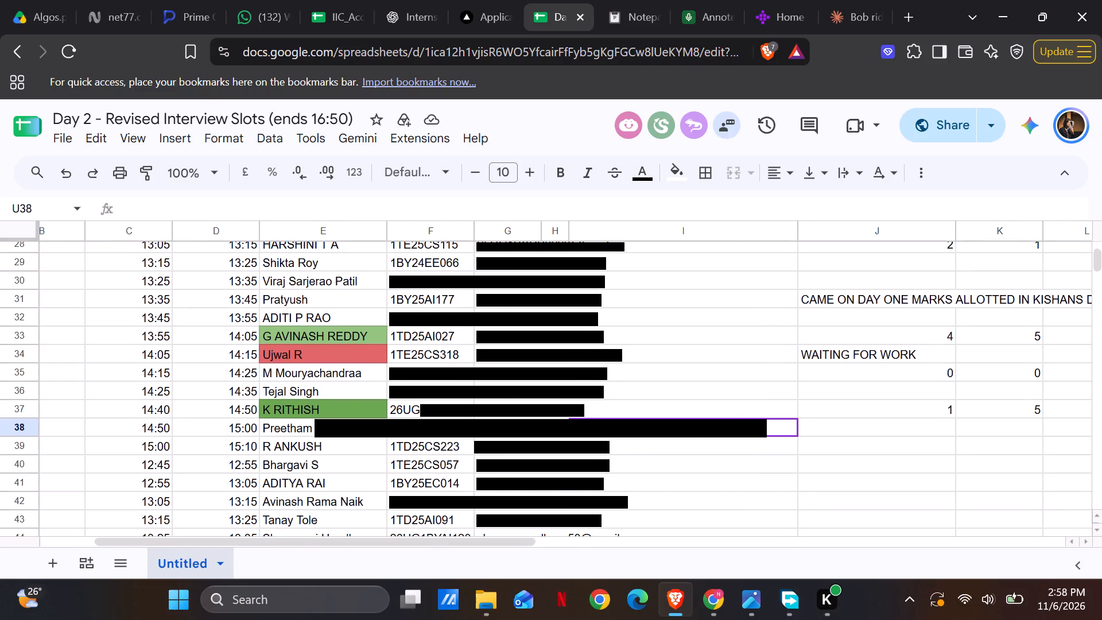
pyautogui.hscroll(1, 822, 351)
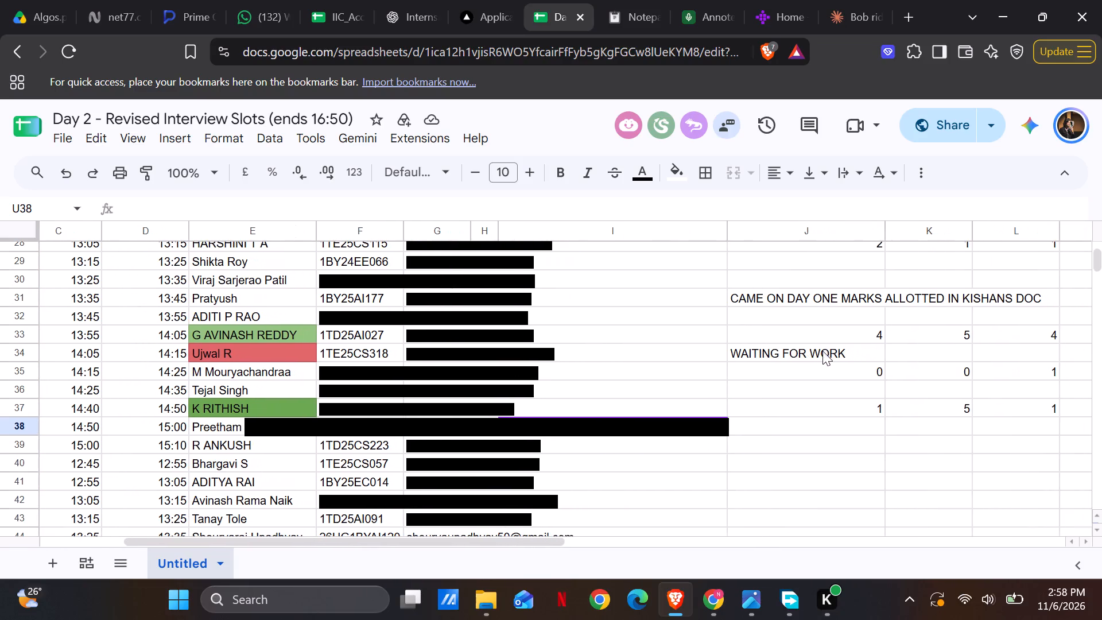
pyautogui.hscroll(1, 822, 351)
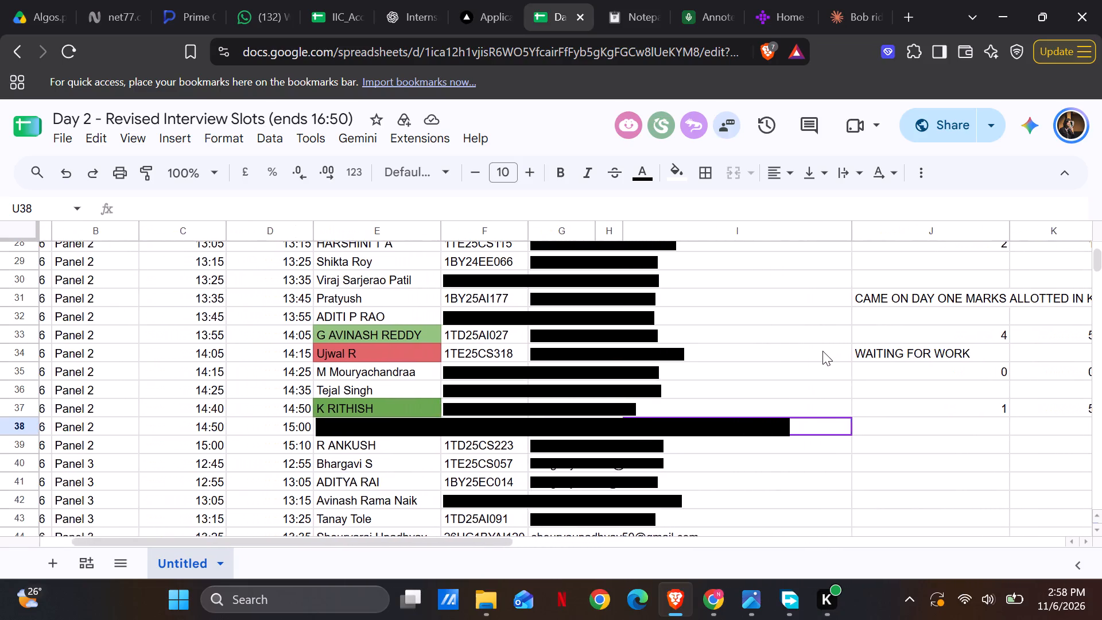
pyautogui.hscroll(1, 822, 351)
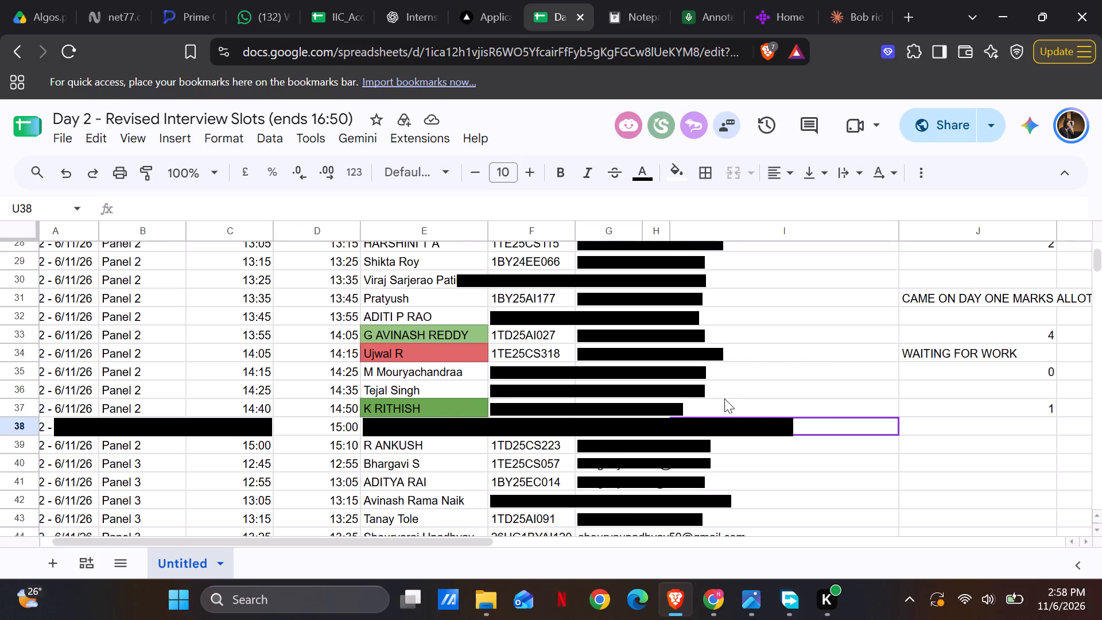
pyautogui.hscroll(-7, 772, 403)
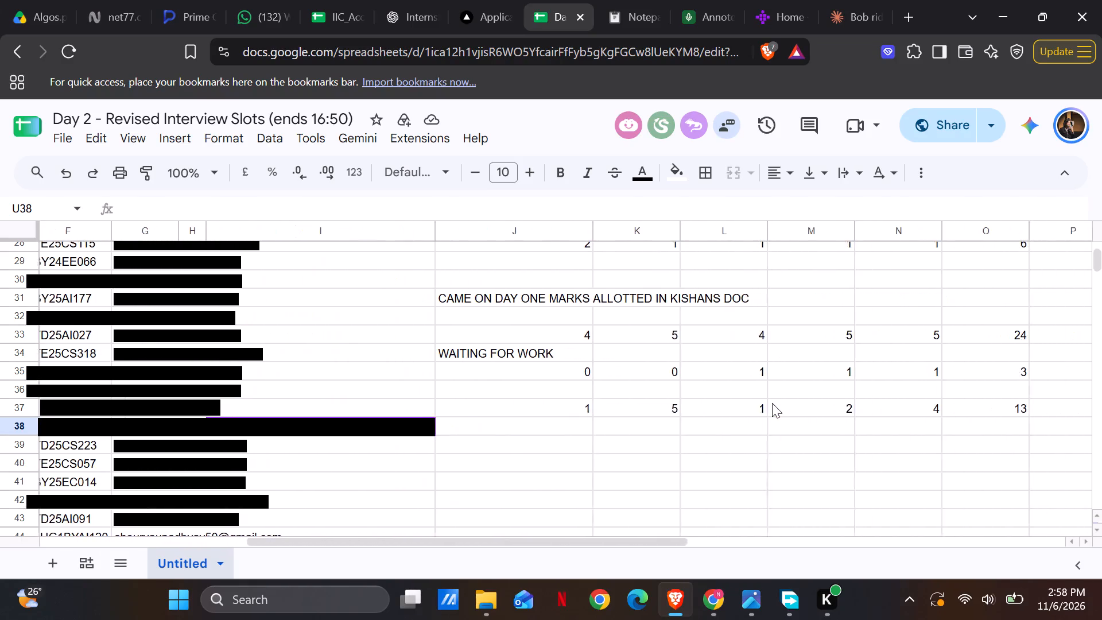
pyautogui.hscroll(-6, 772, 403)
pyautogui.scroll(1, 772, 403)
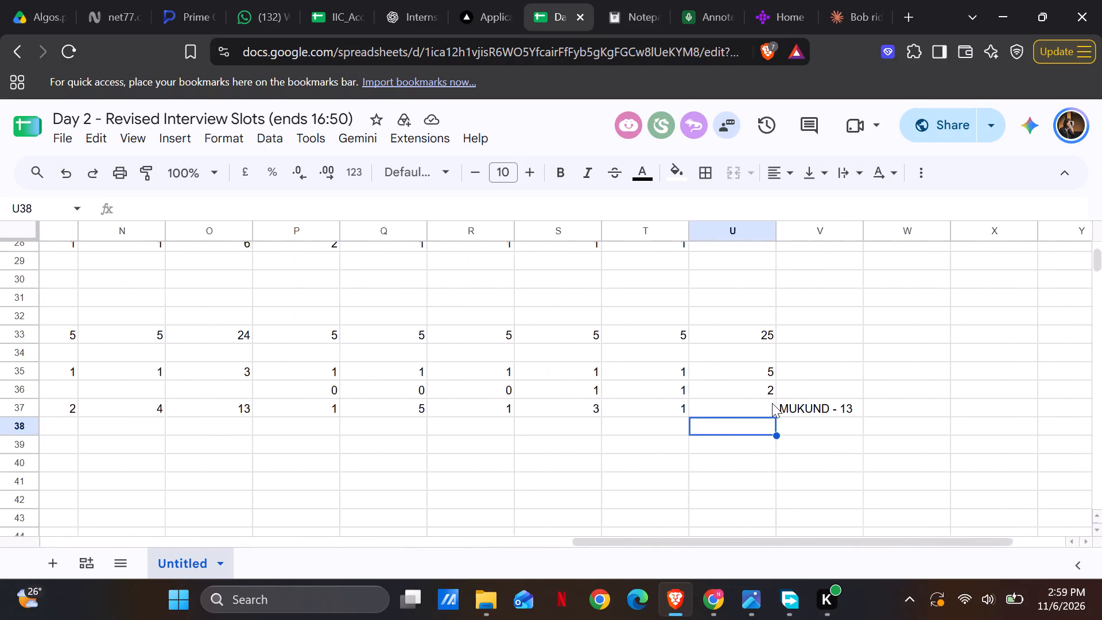
pyautogui.scroll(1, 772, 403)
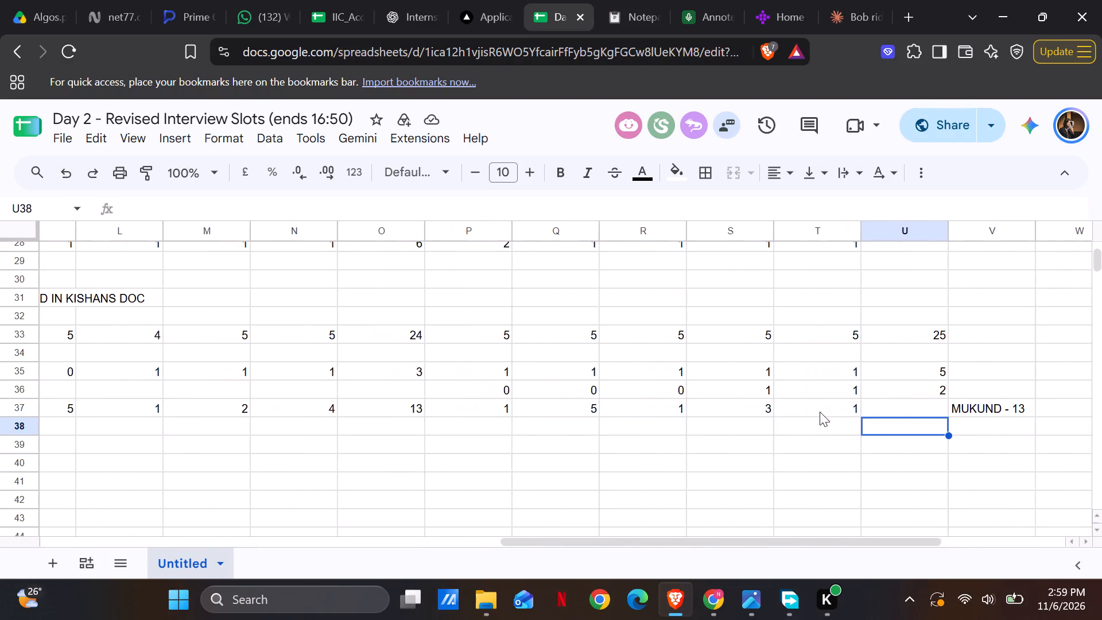
pyautogui.hscroll(3, 823, 412)
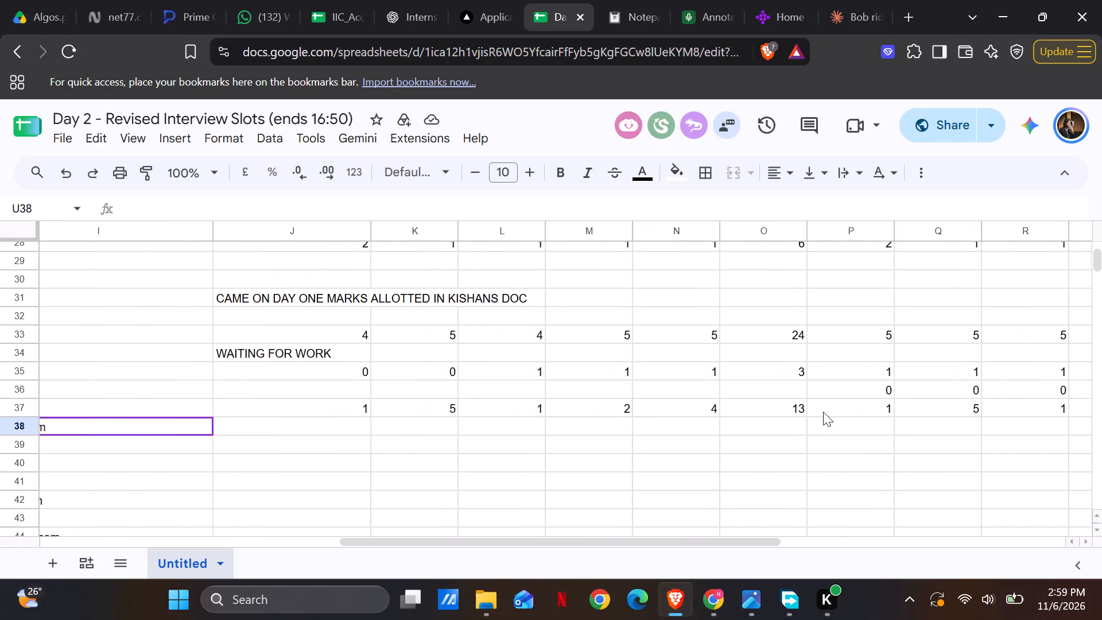
pyautogui.hscroll(4, 823, 412)
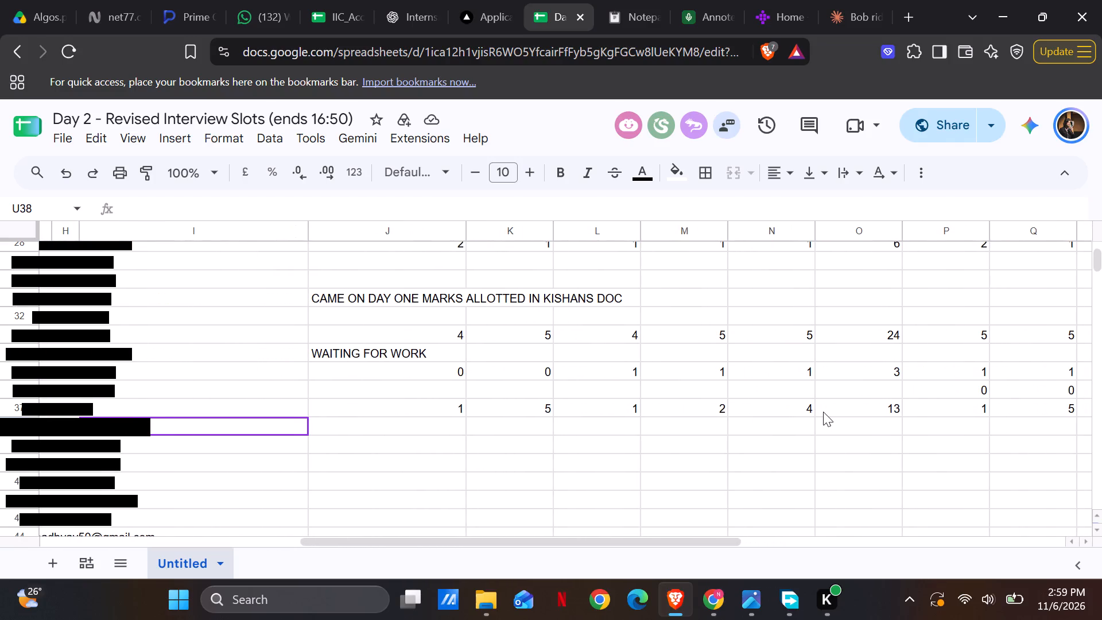
pyautogui.hscroll(3, 823, 412)
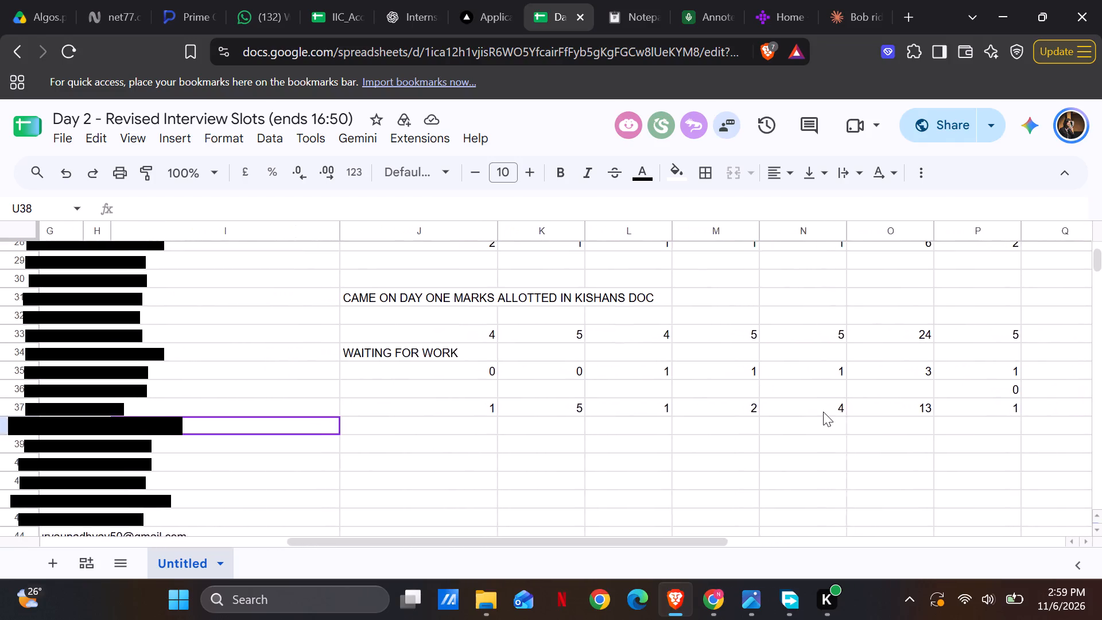
pyautogui.hscroll(1, 823, 412)
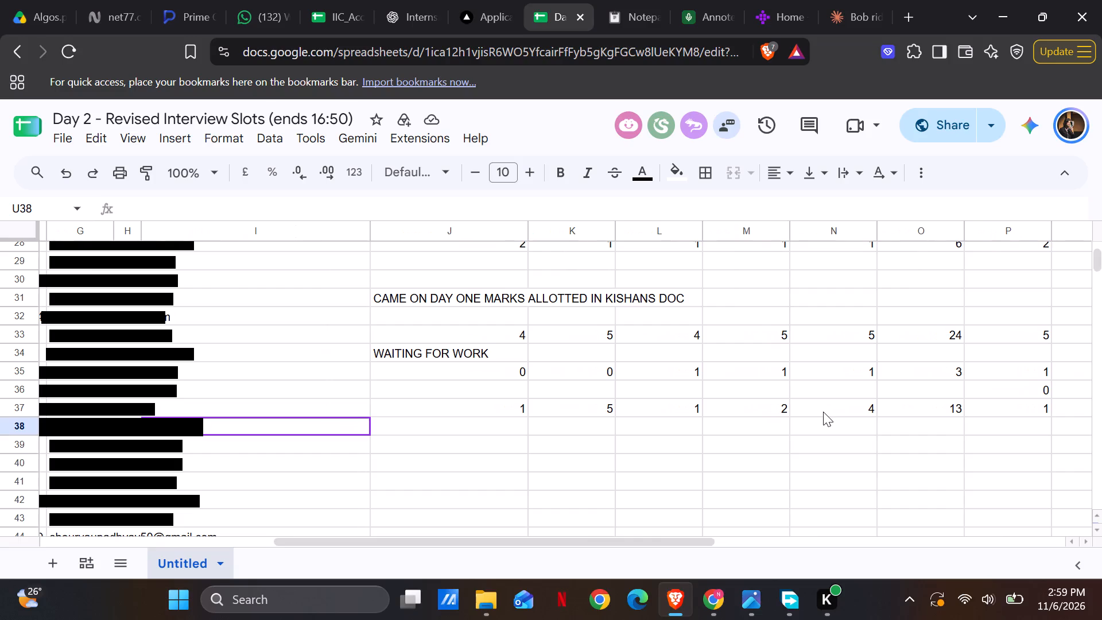
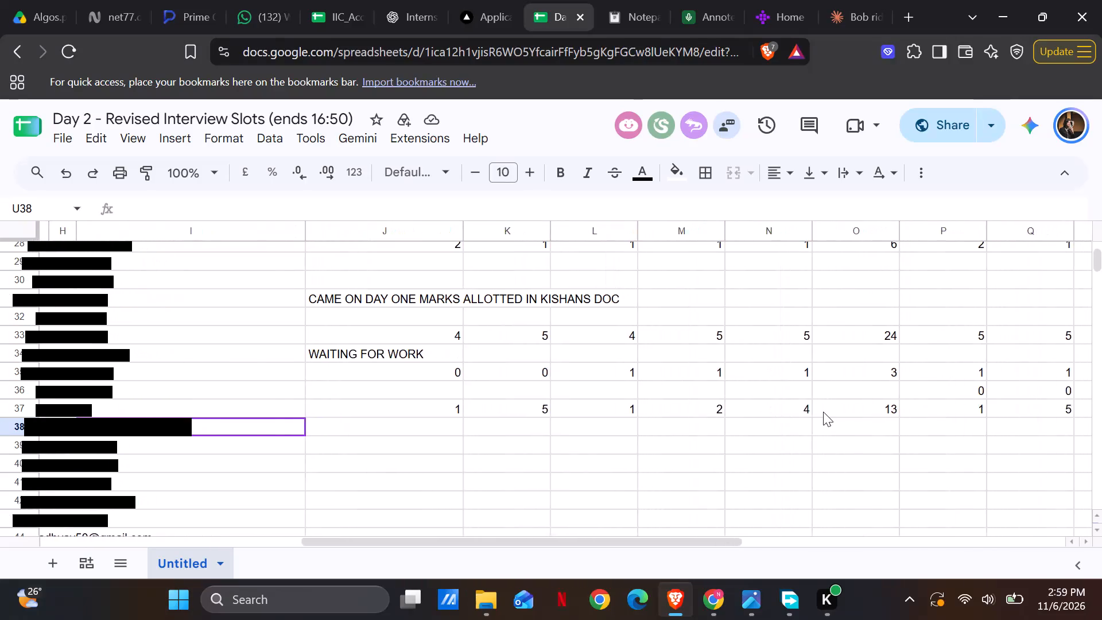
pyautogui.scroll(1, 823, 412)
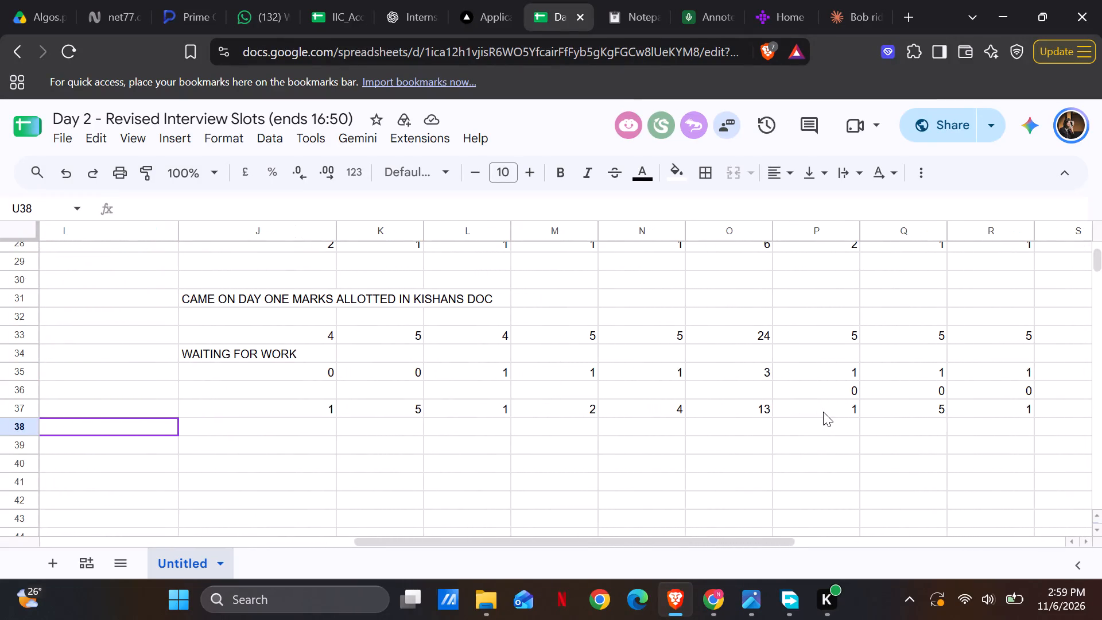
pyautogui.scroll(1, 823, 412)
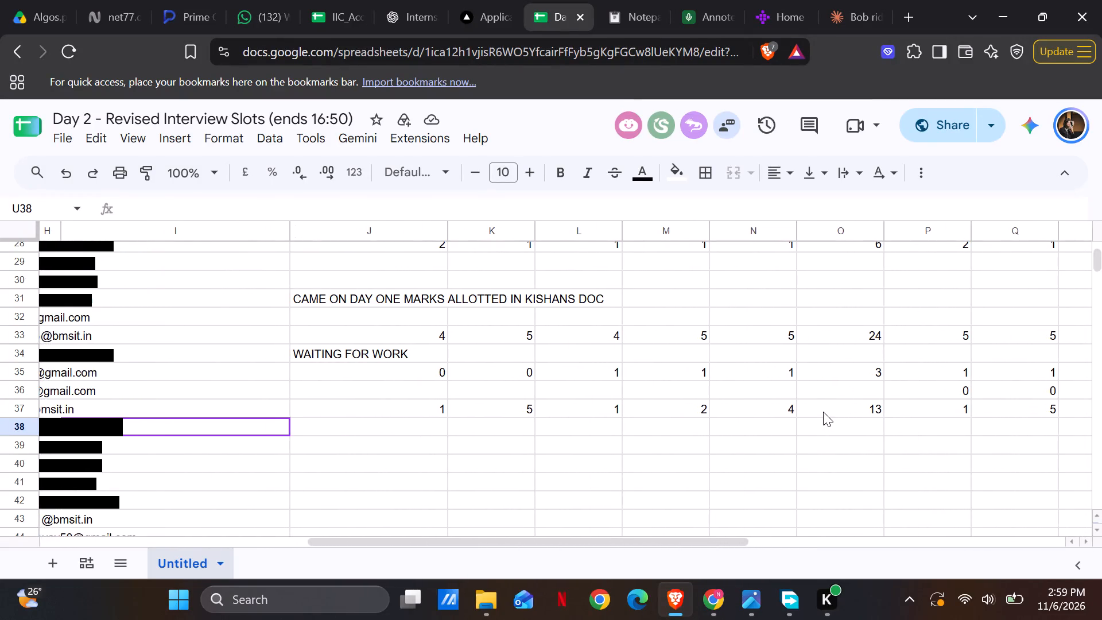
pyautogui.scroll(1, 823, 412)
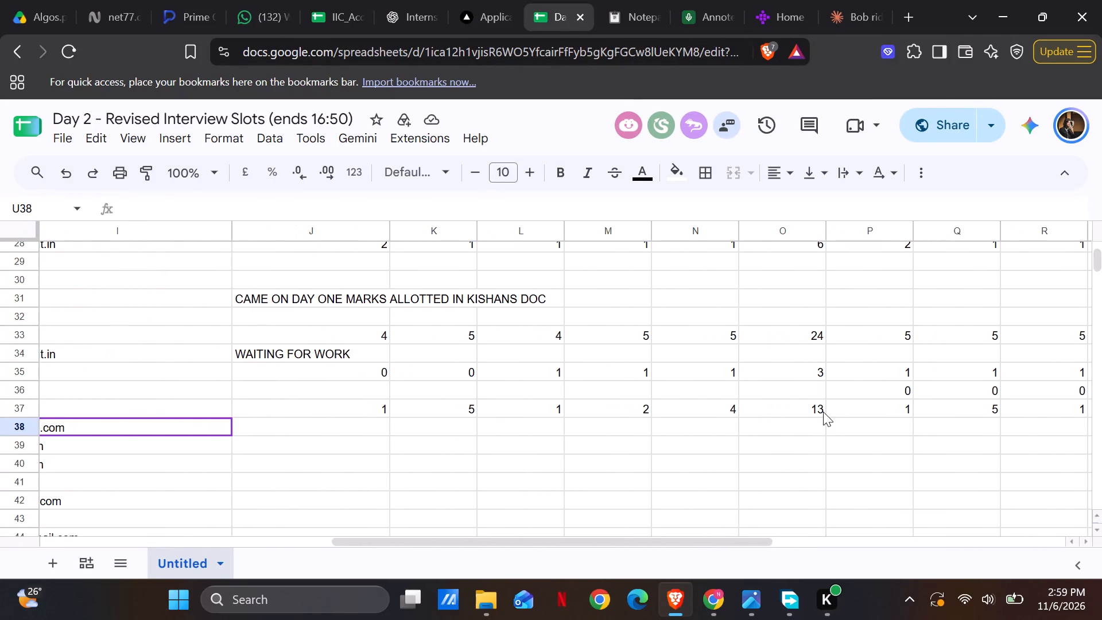
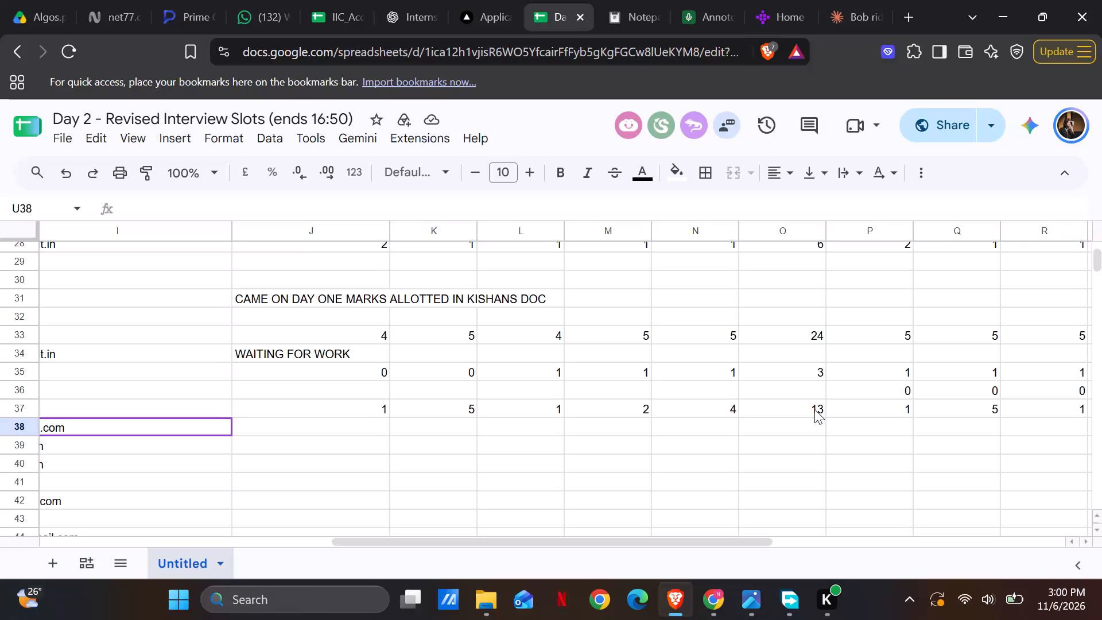
# Set the row 36 marks in columns P to T to 4, 3, 4, 3 and 3.
pyautogui.hscroll(-6, 814, 409)
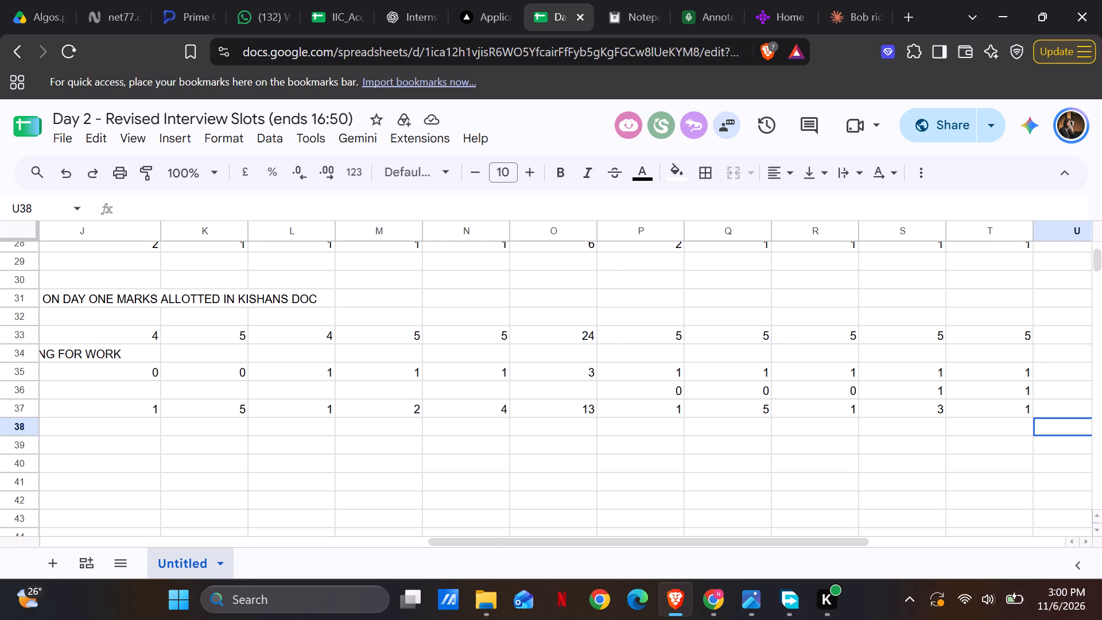
pyautogui.hscroll(-2, 1068, 417)
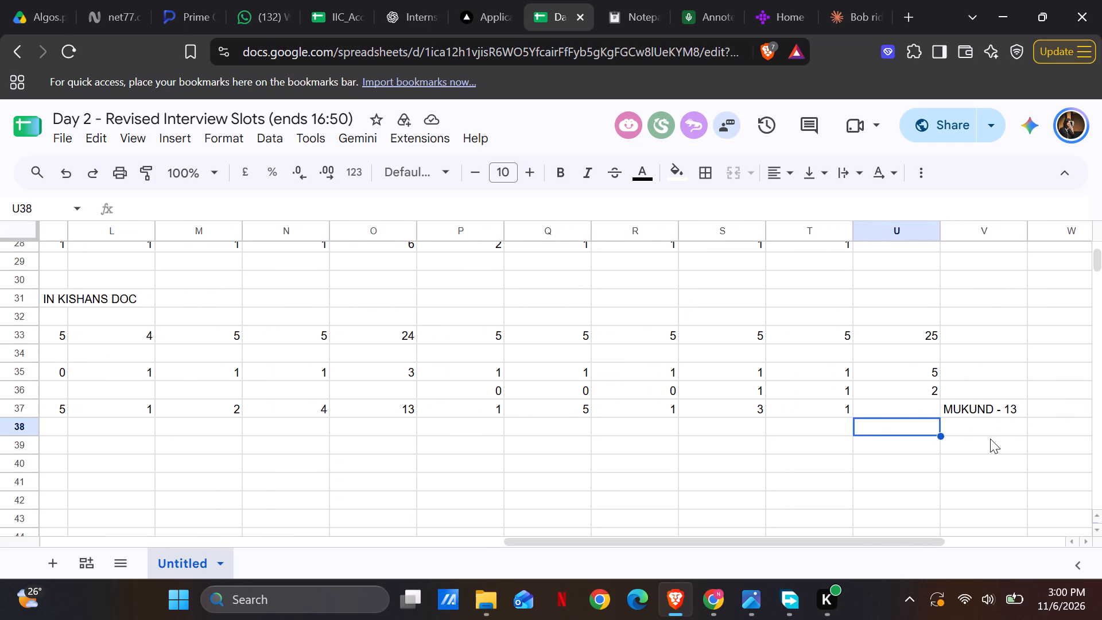
pyautogui.hscroll(1, 835, 393)
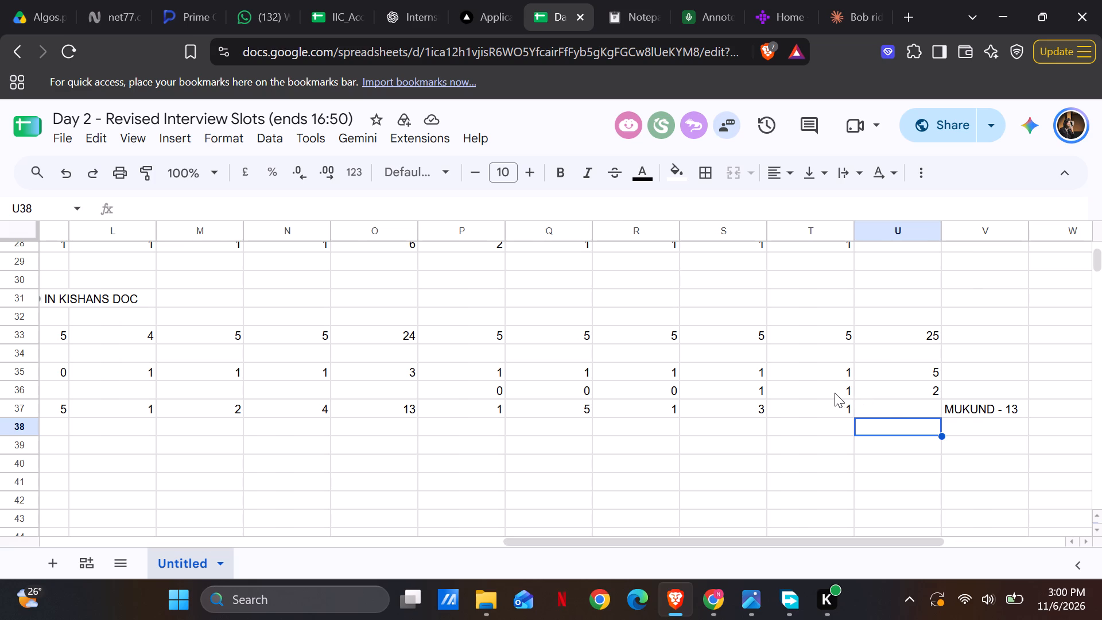
pyautogui.hscroll(2, 835, 393)
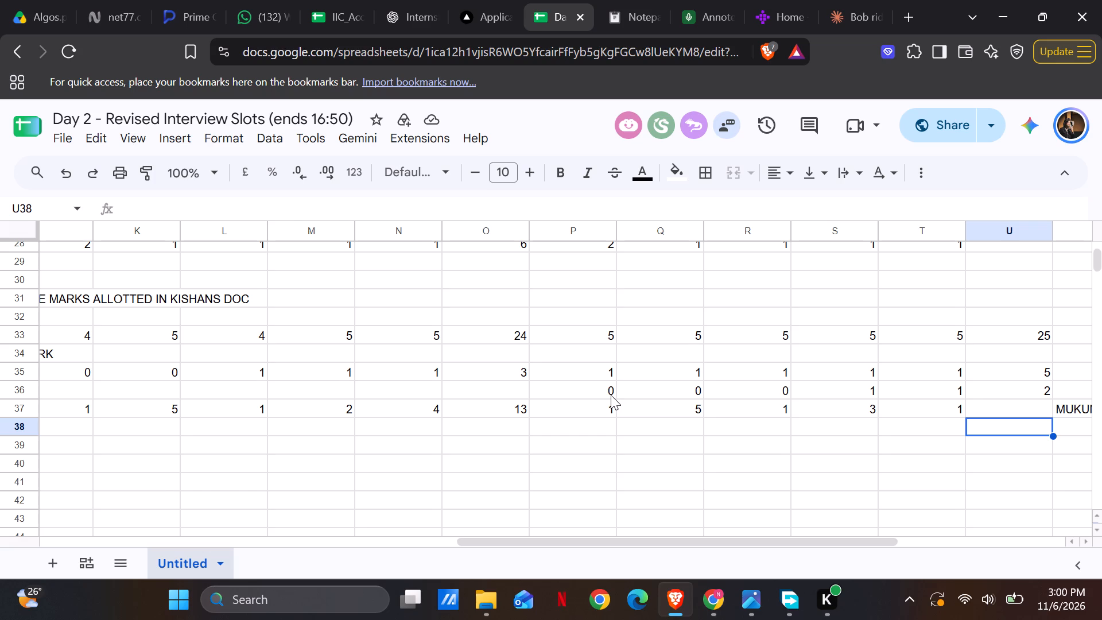
pyautogui.click(611, 394)
pyautogui.click(610, 392)
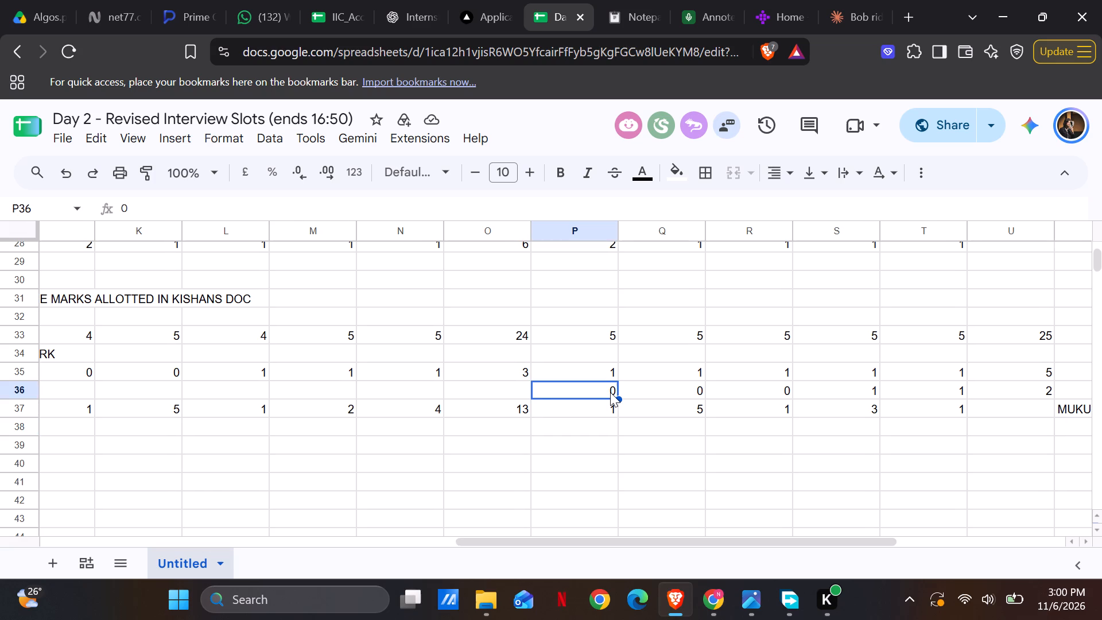
pyautogui.press('4')
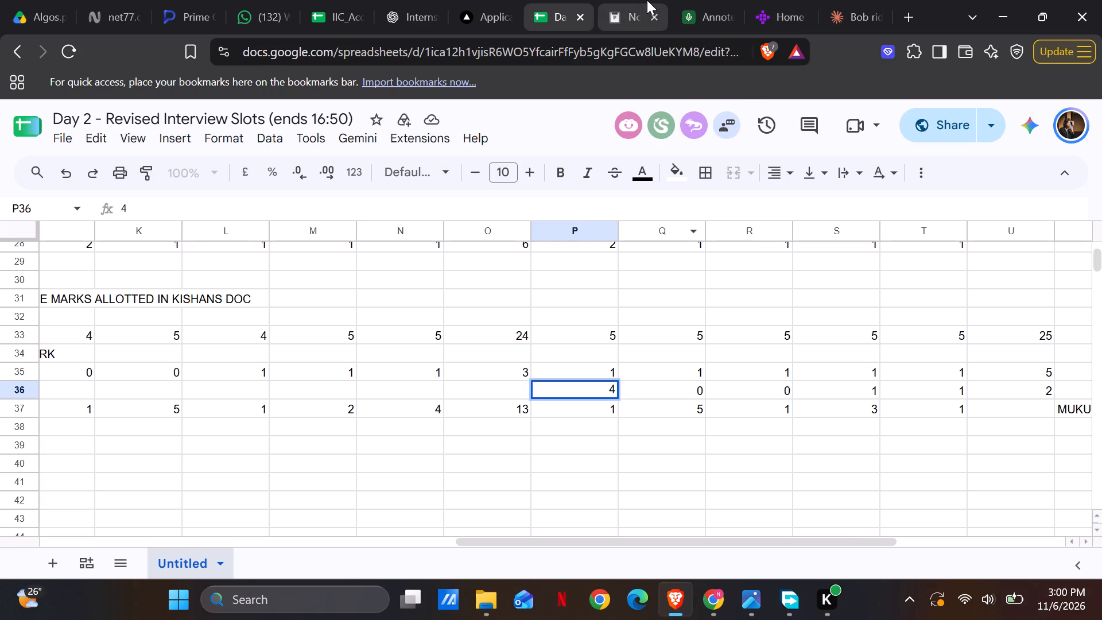
pyautogui.click(642, 0)
pyautogui.click(564, 0)
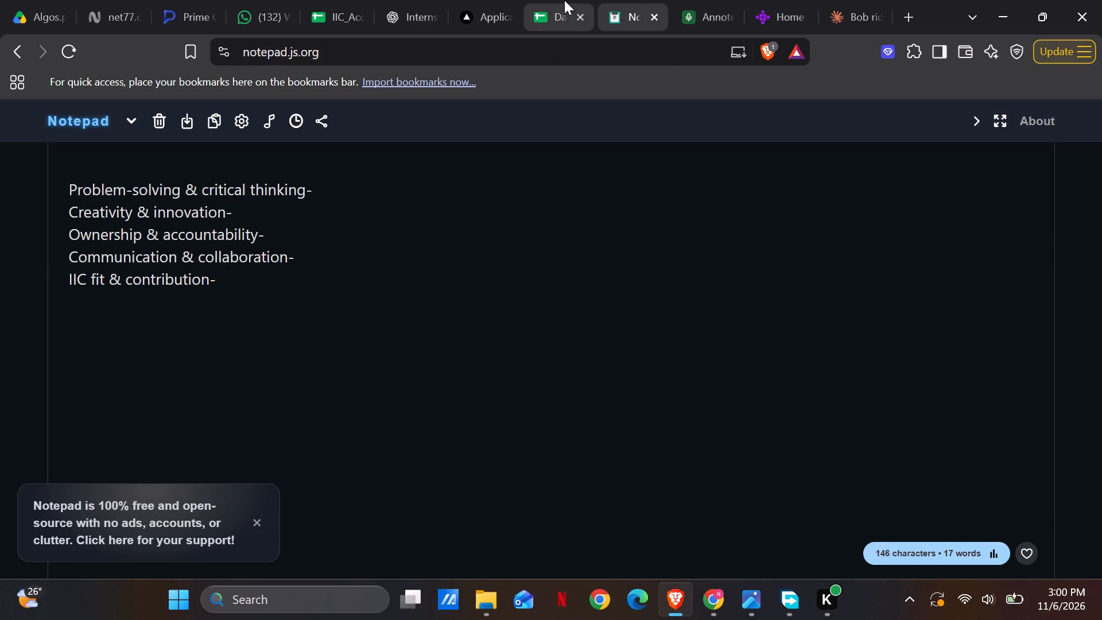
pyautogui.click(687, 387)
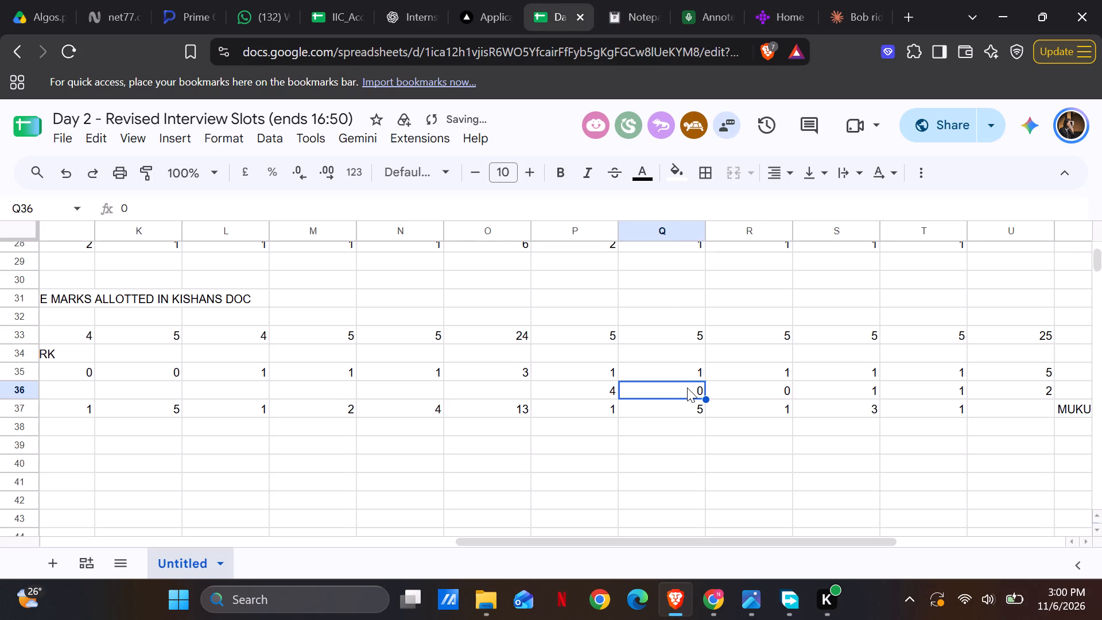
pyautogui.press('3')
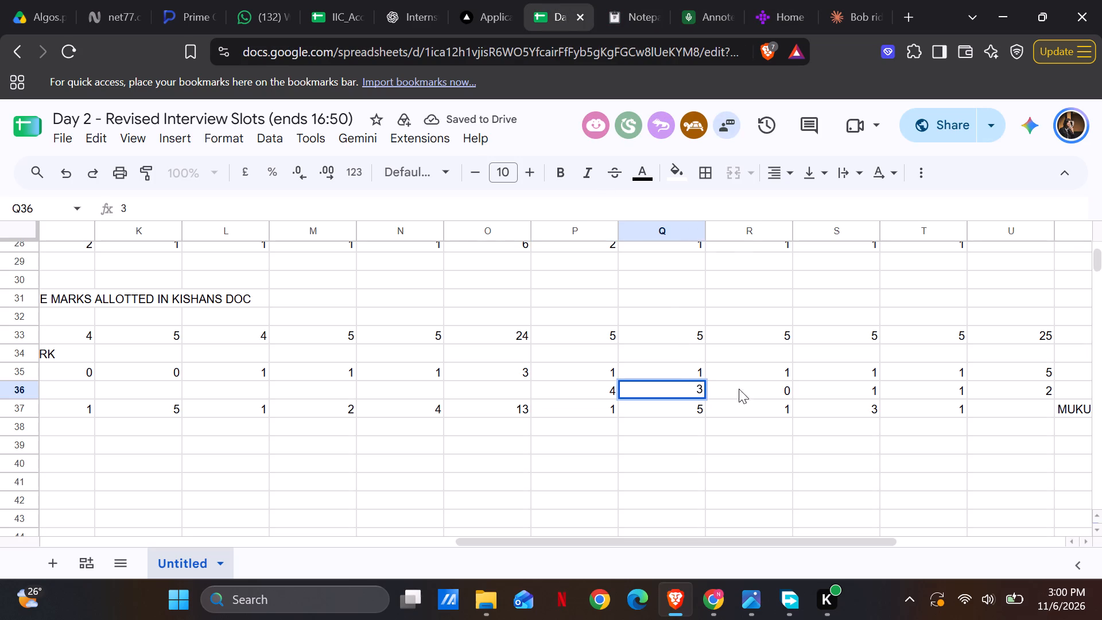
pyautogui.click(750, 390)
pyautogui.press('4')
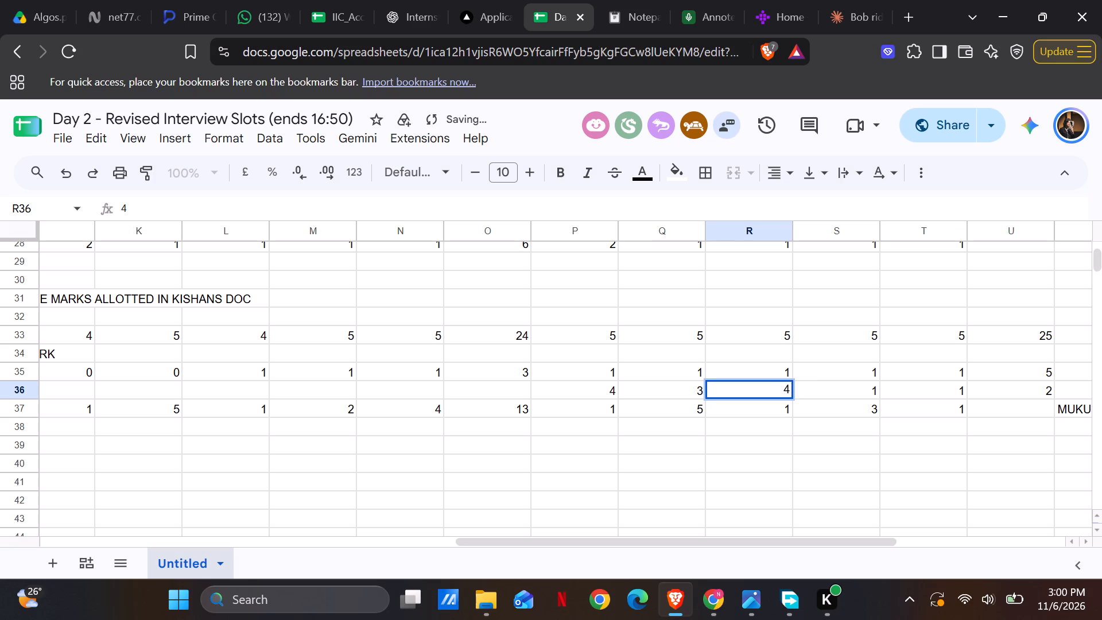
pyautogui.click(840, 389)
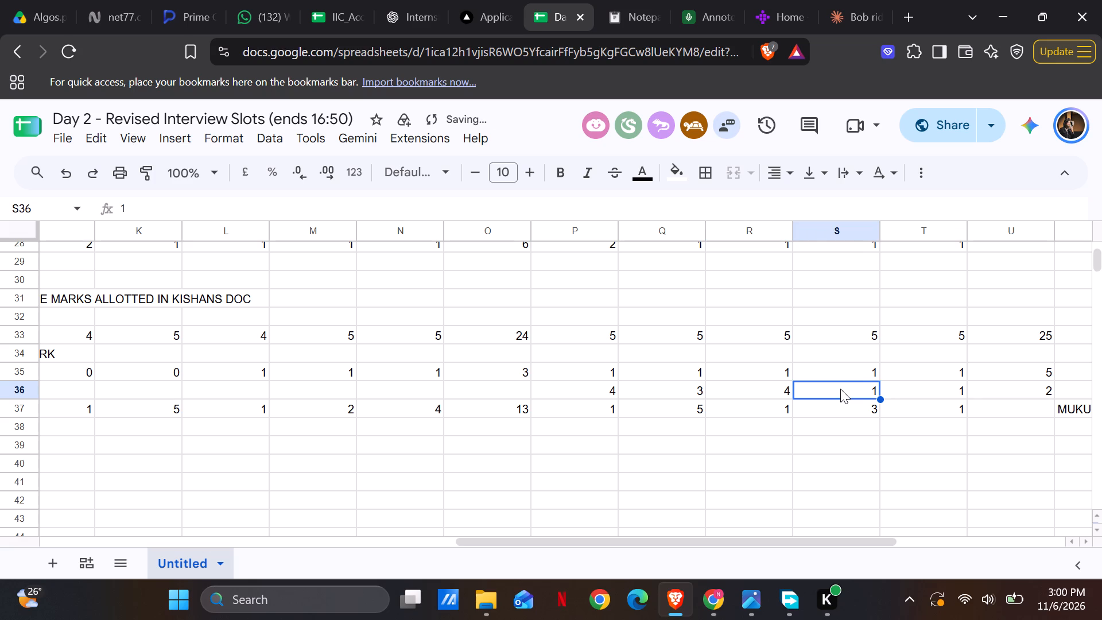
pyautogui.press('3')
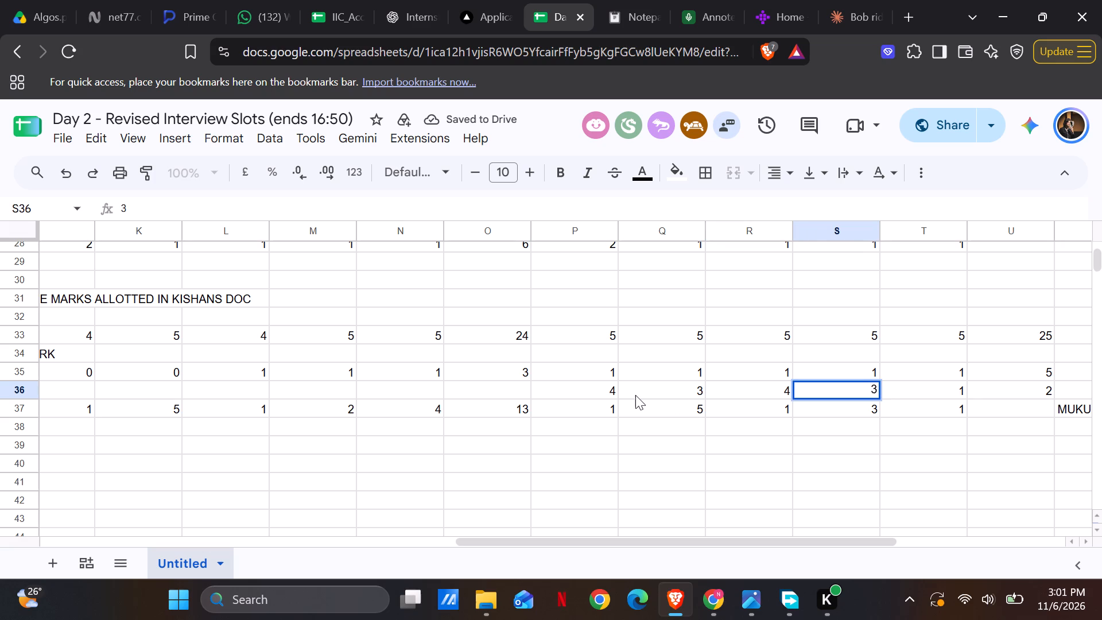
pyautogui.click(933, 391)
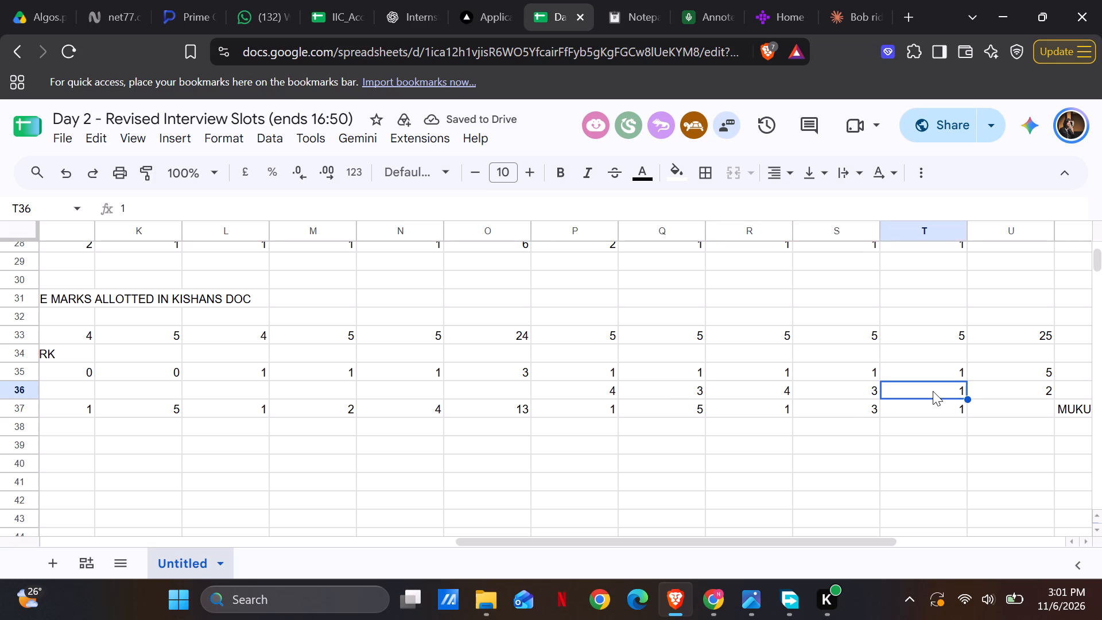
pyautogui.press('3')
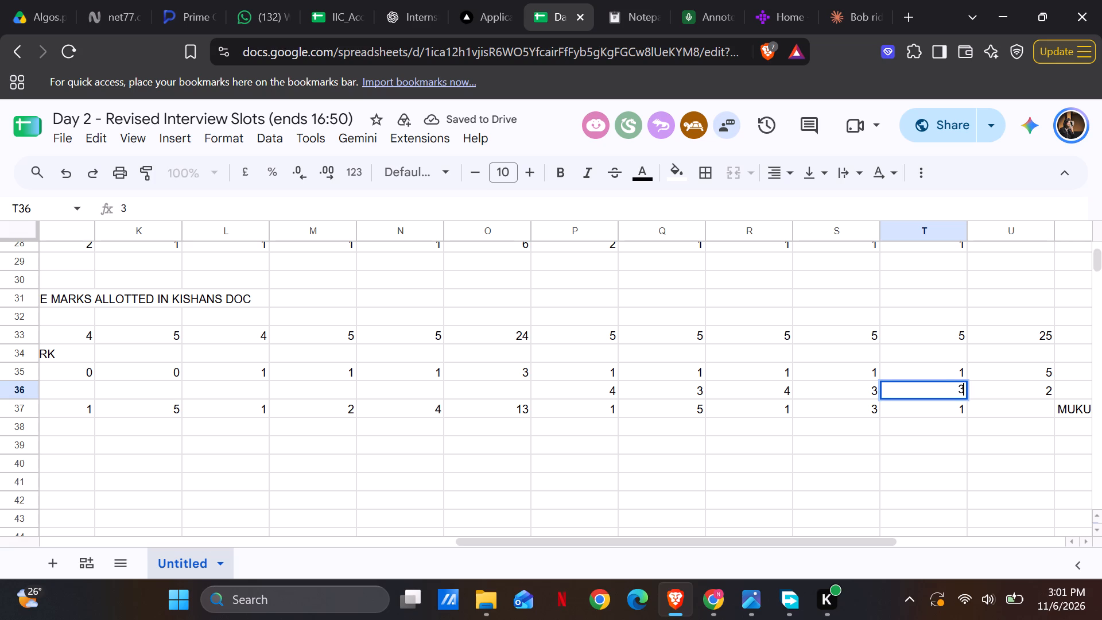
# Set the row 36 total in column U to 17.
pyautogui.click(1023, 392)
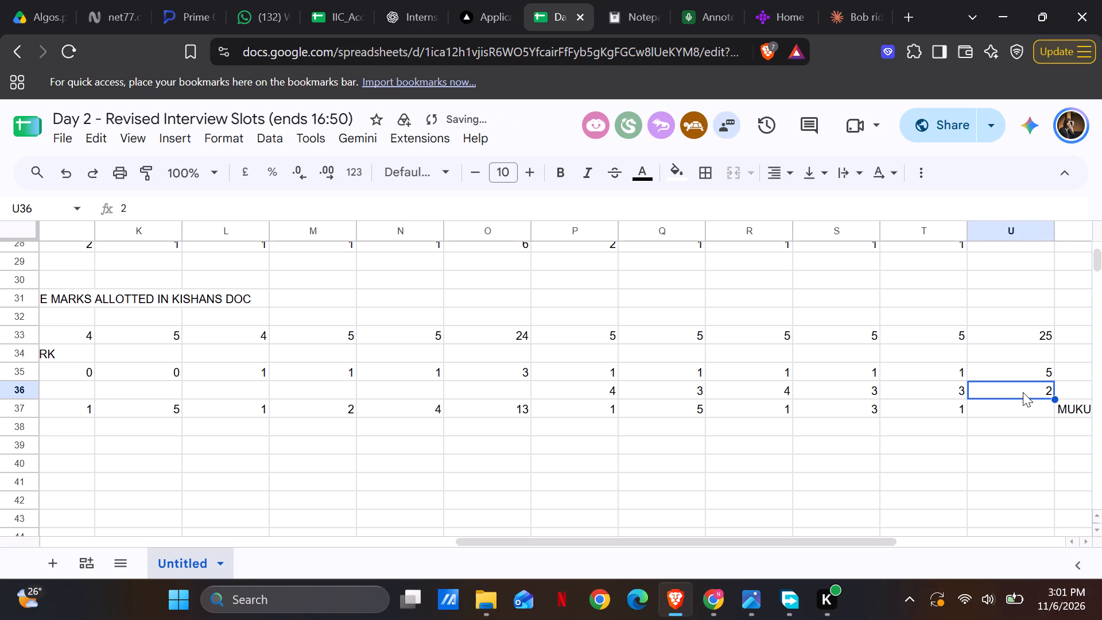
pyautogui.write('17')
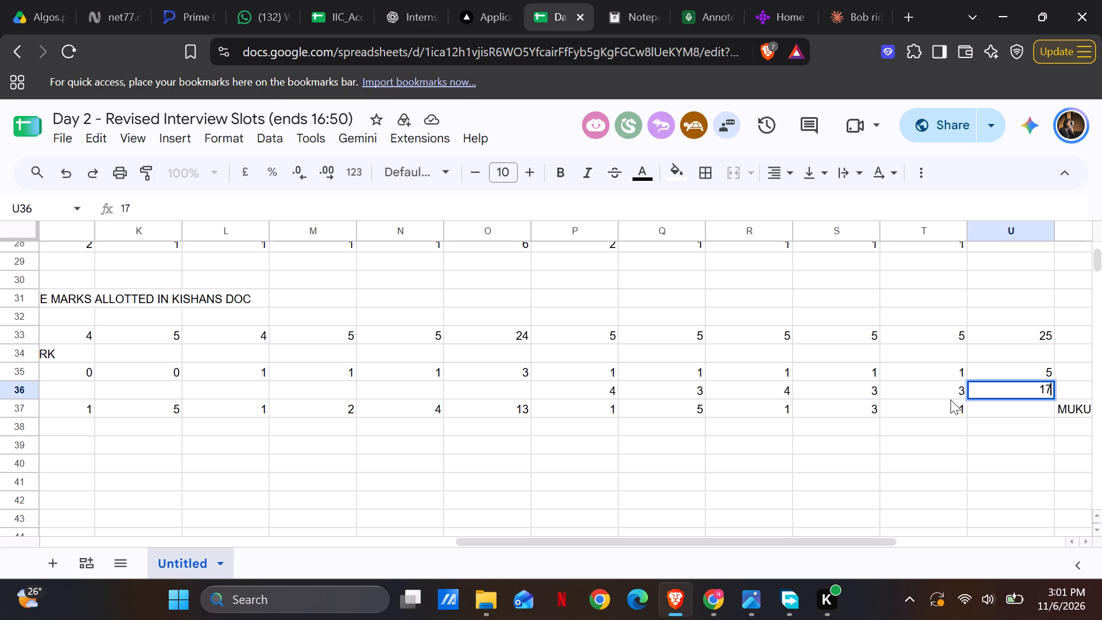
pyautogui.click(1064, 391)
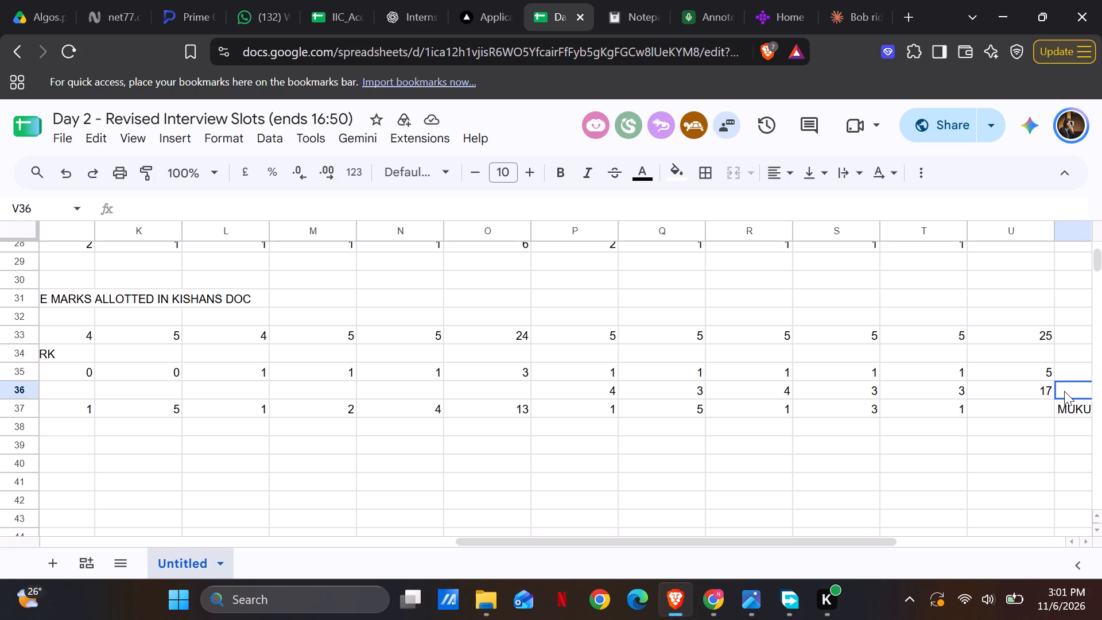
# Review the applicant names, slot times and recorded marks around rows 28 to 43 of the Day 2 slots sheet.
pyautogui.hscroll(-1, 1064, 391)
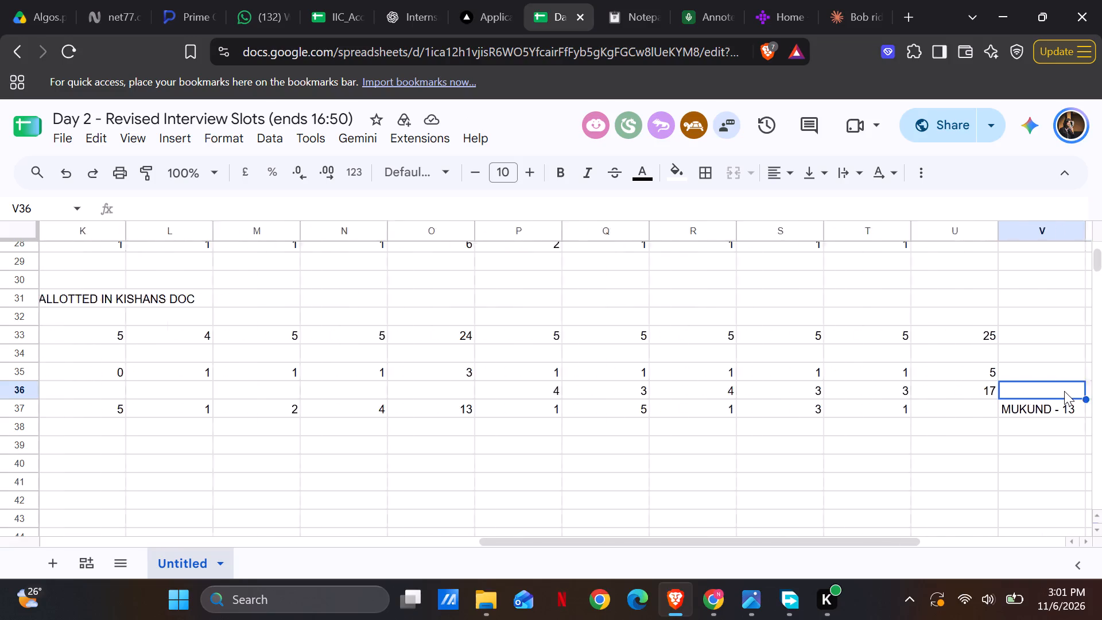
pyautogui.hscroll(-2, 1064, 391)
pyautogui.hscroll(2, 880, 429)
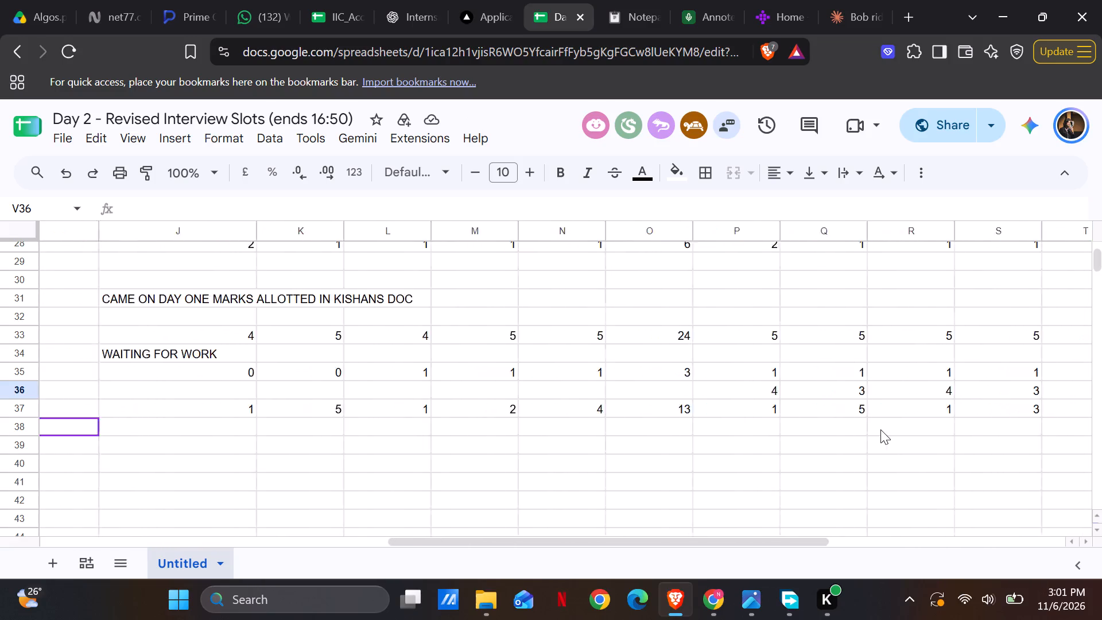
pyautogui.hscroll(2, 880, 429)
pyautogui.hscroll(2, 778, 436)
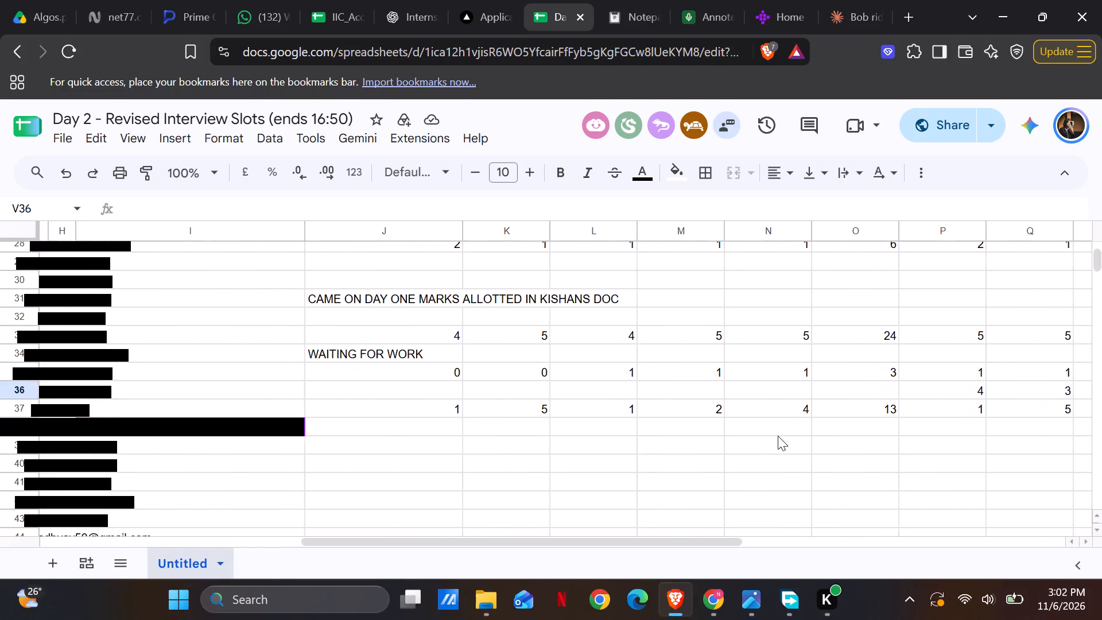
pyautogui.hscroll(2, 778, 436)
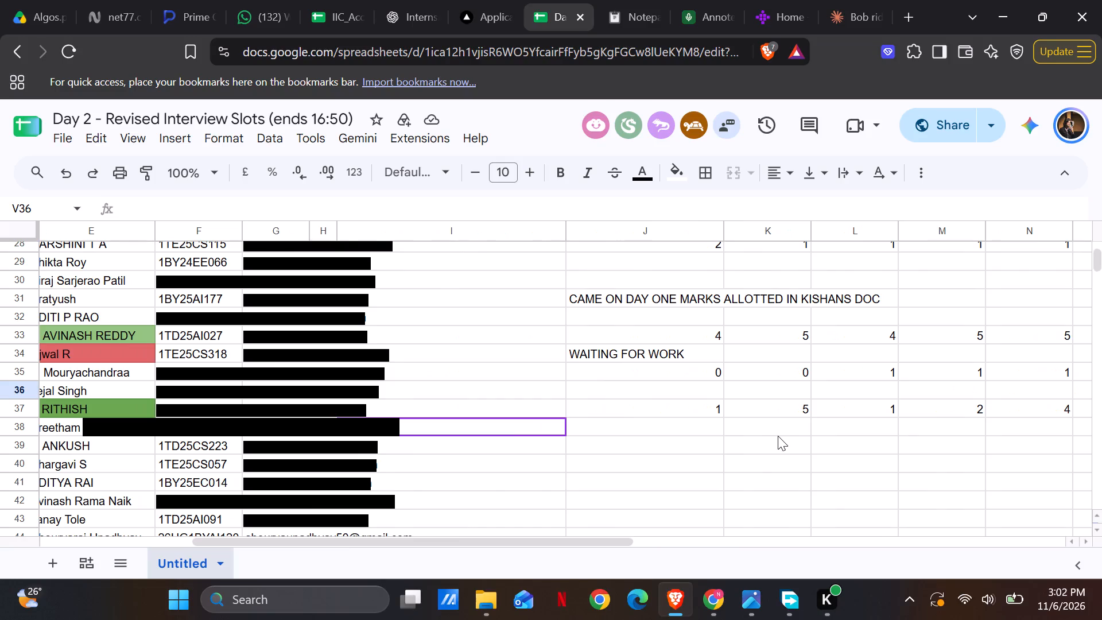
pyautogui.hscroll(2, 708, 459)
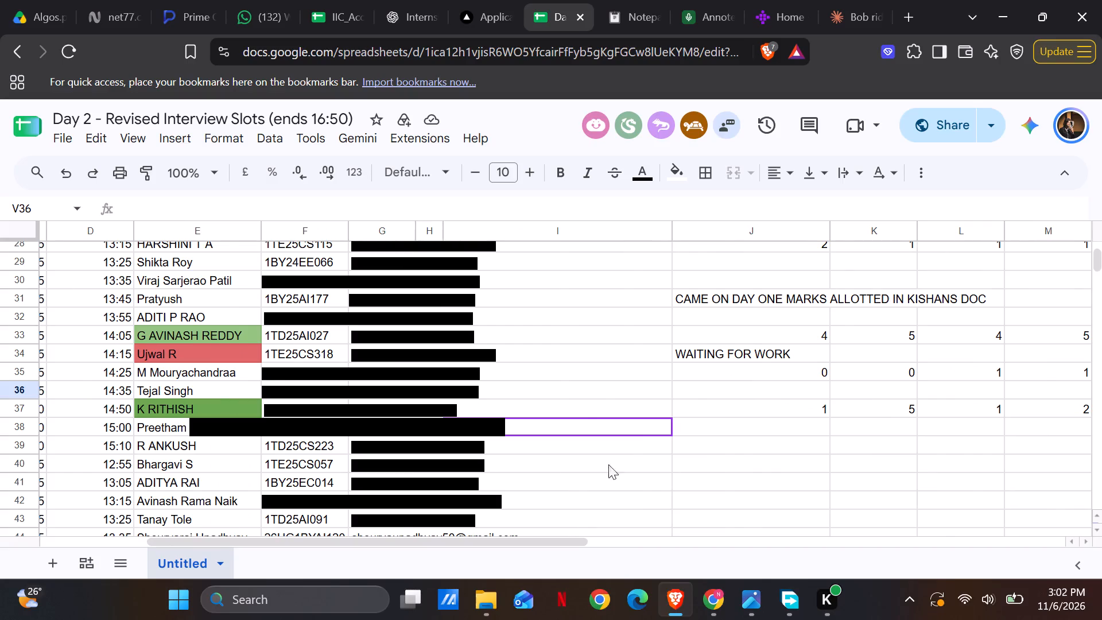
pyautogui.click(763, 433)
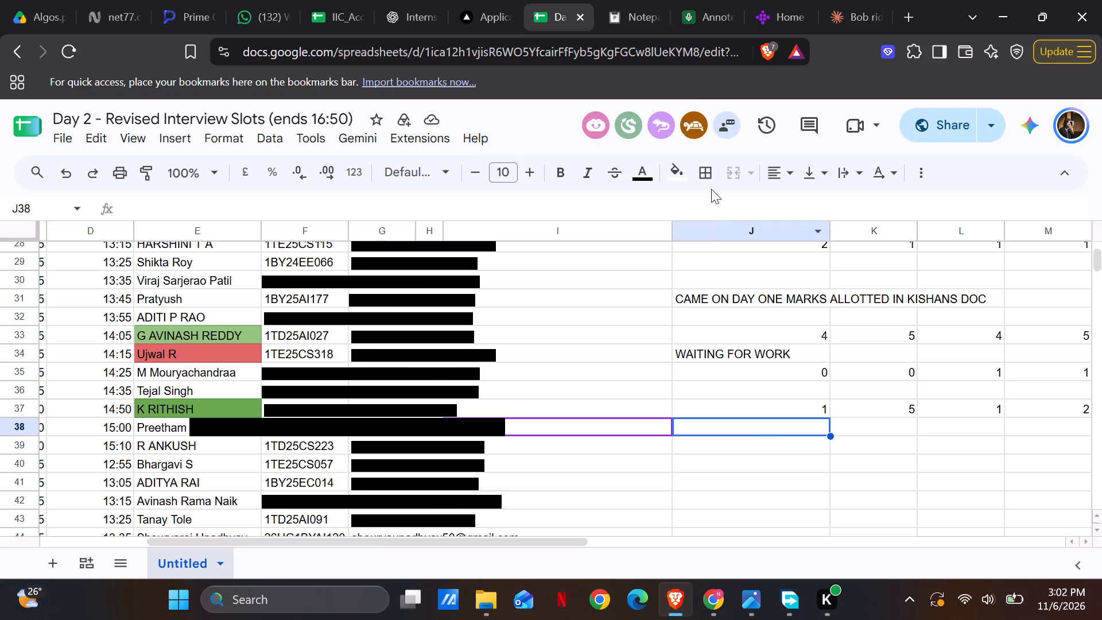
# On the IIC applications admin page, close the open application and try searching the applicants for SACH.
pyautogui.click(472, 0)
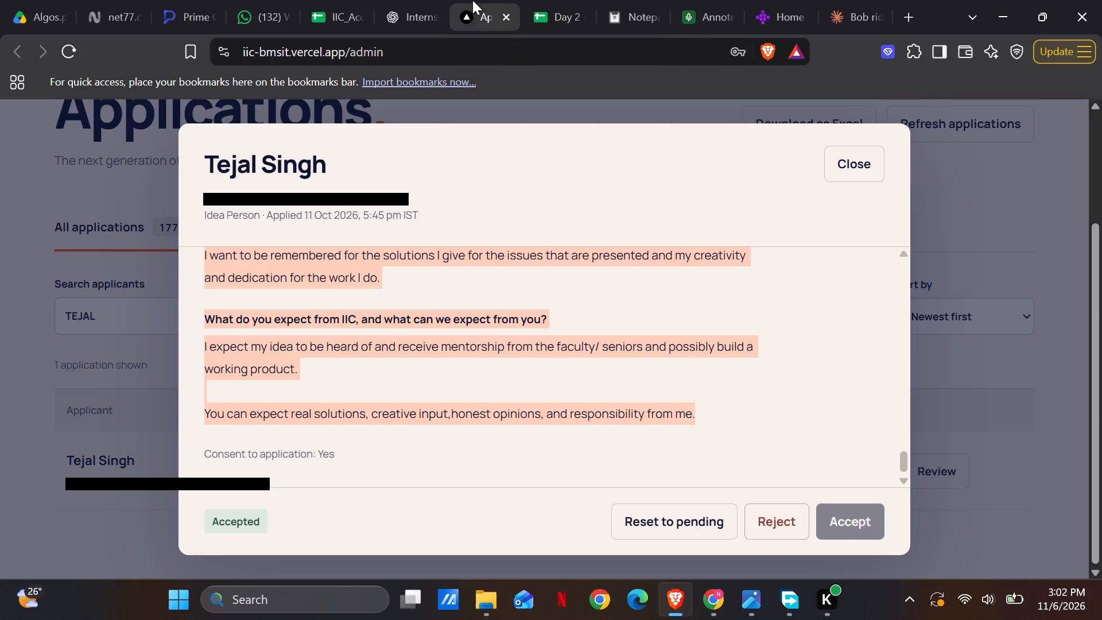
pyautogui.click(143, 176)
pyautogui.moveTo(115, 321); pyautogui.dragTo(76, 321)
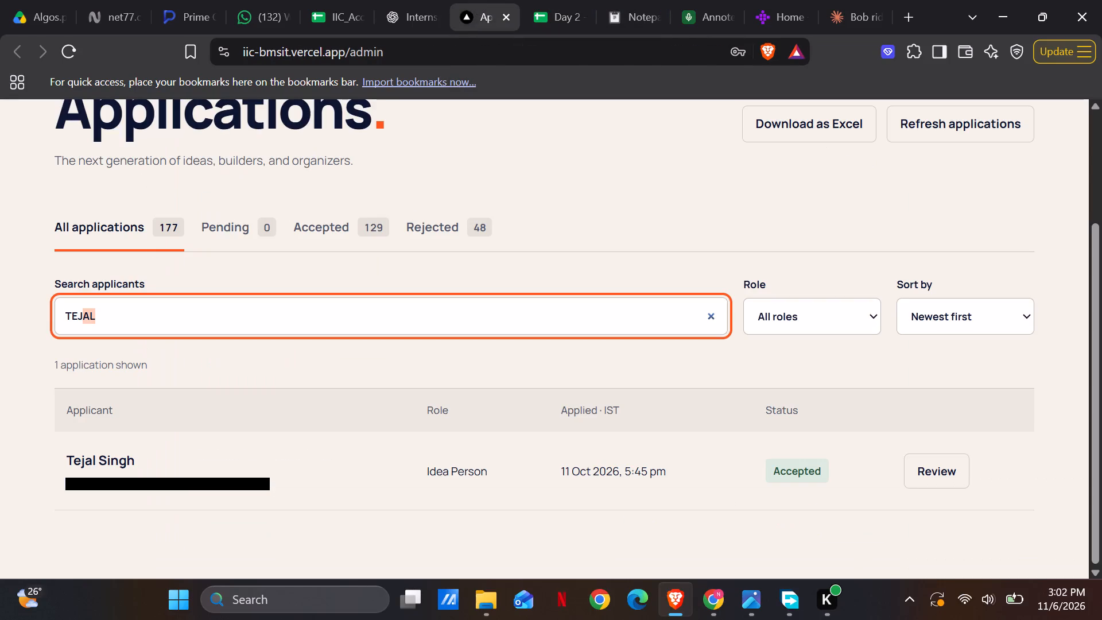
pyautogui.moveTo(76, 321); pyautogui.dragTo(44, 321)
pyautogui.write('SACH')
pyautogui.press('BackSpace')
pyautogui.press('BackSpace')
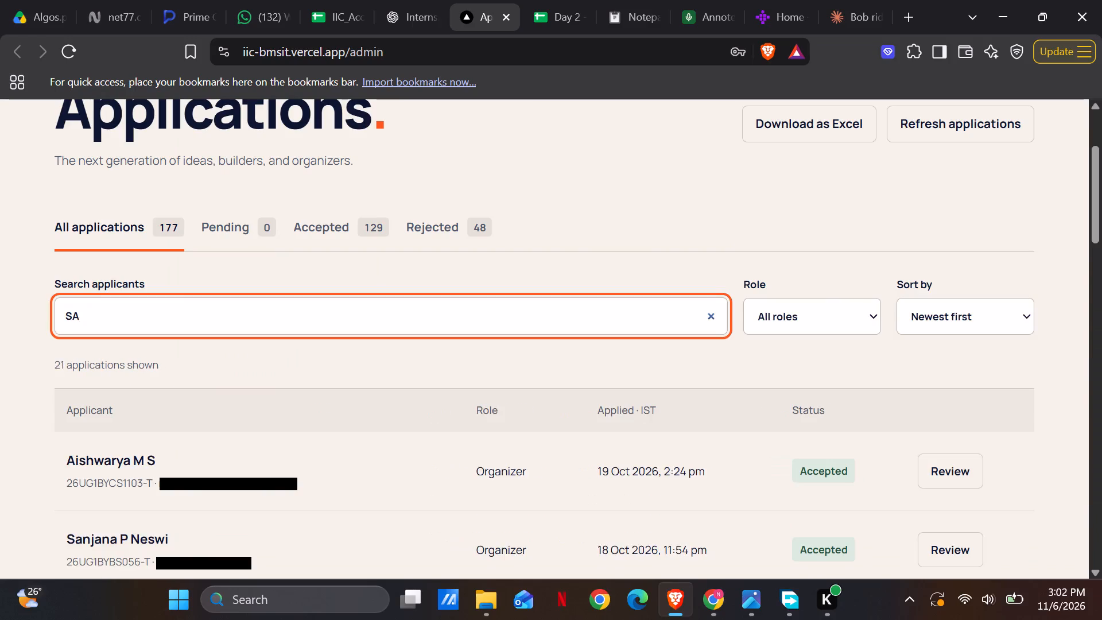
pyautogui.press('BackSpace')
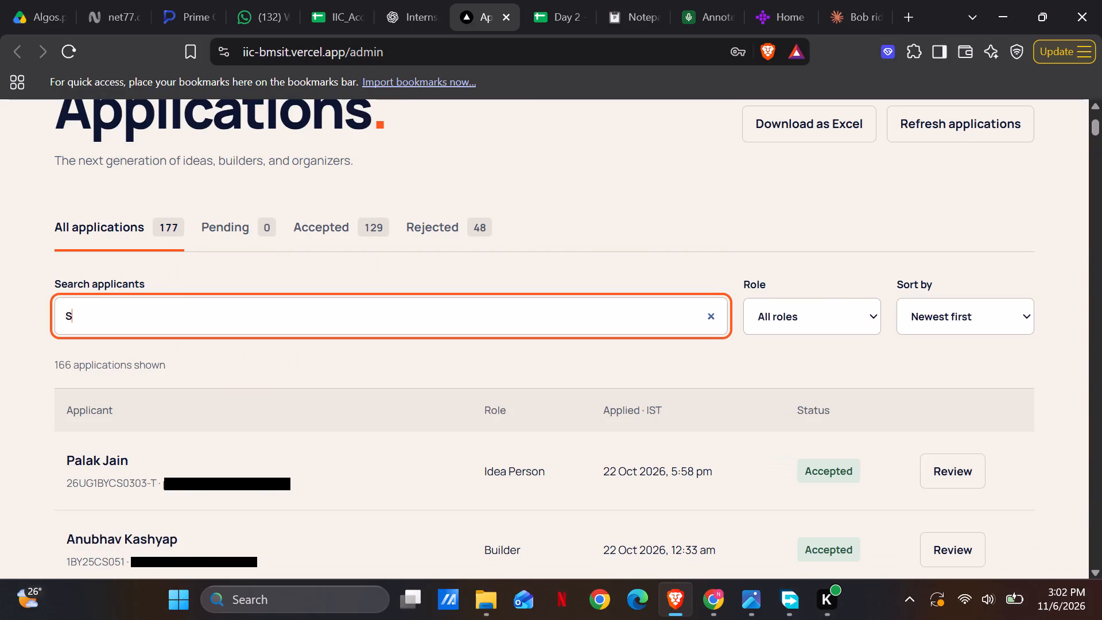
# Check the applicant's name in the Day 2 slots sheet, then search the applications for SAT and open Satchit's application.
pyautogui.click(328, 0)
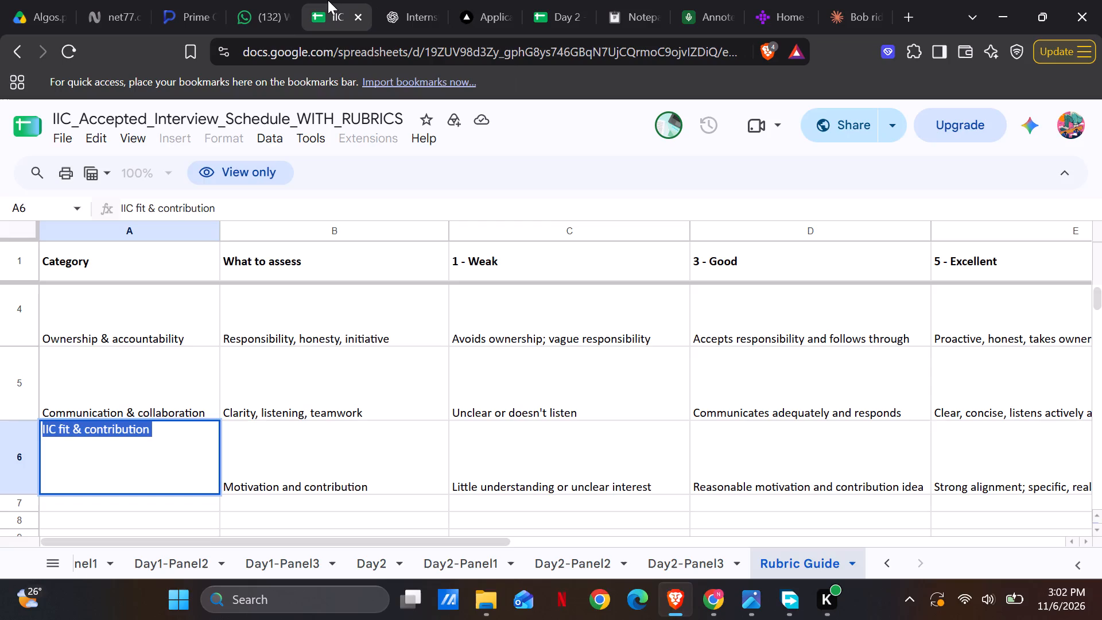
pyautogui.click(549, 0)
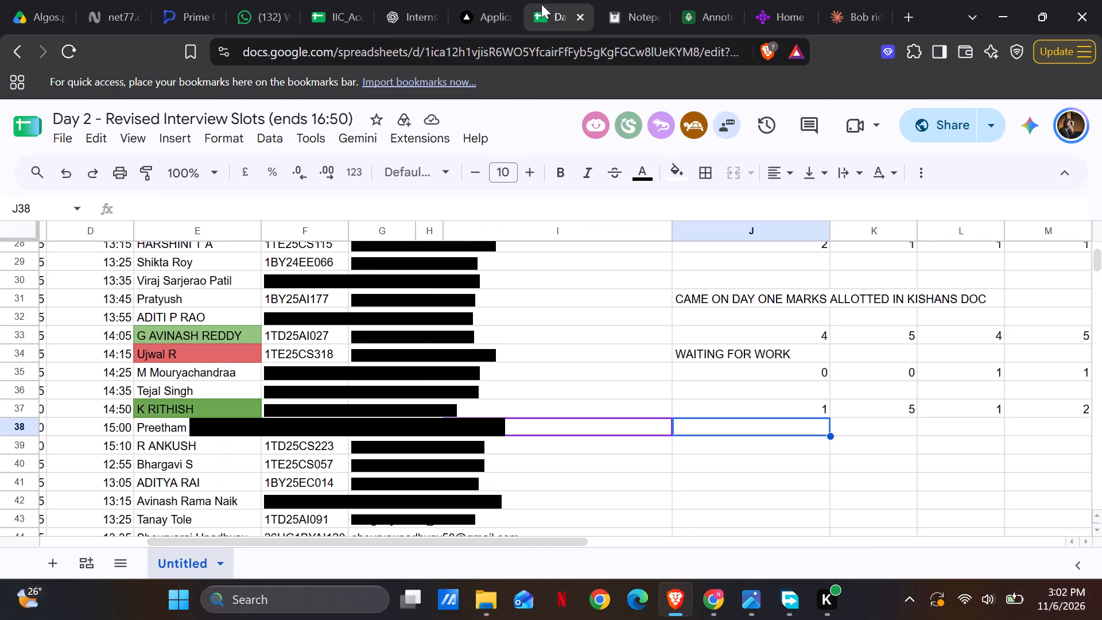
pyautogui.scroll(1, 288, 334)
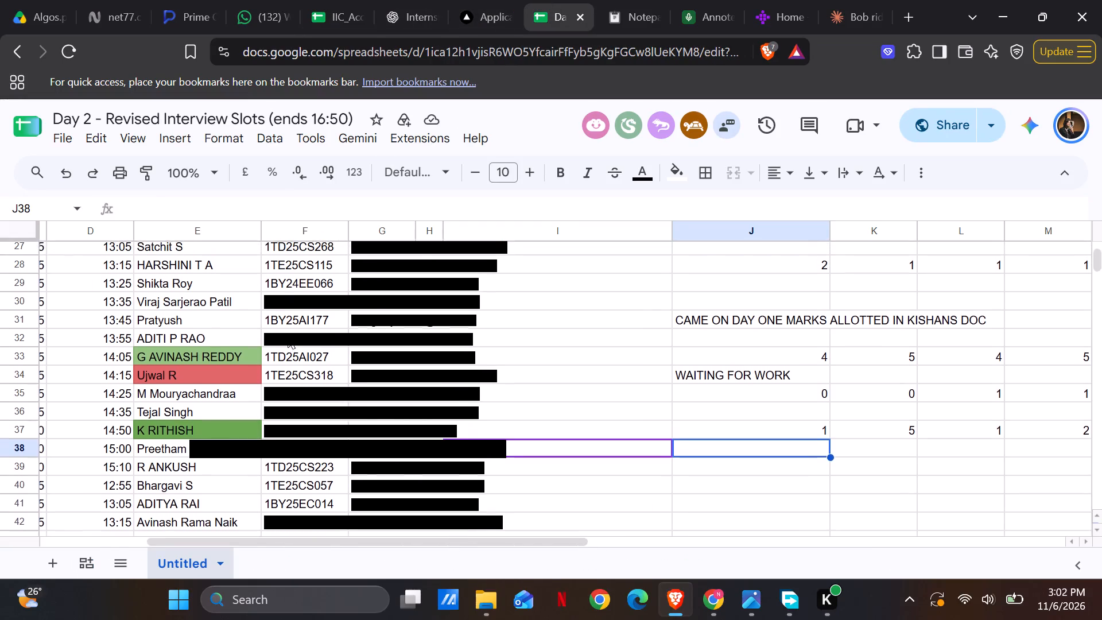
pyautogui.scroll(1, 288, 334)
pyautogui.hscroll(1, 288, 334)
pyautogui.click(467, 0)
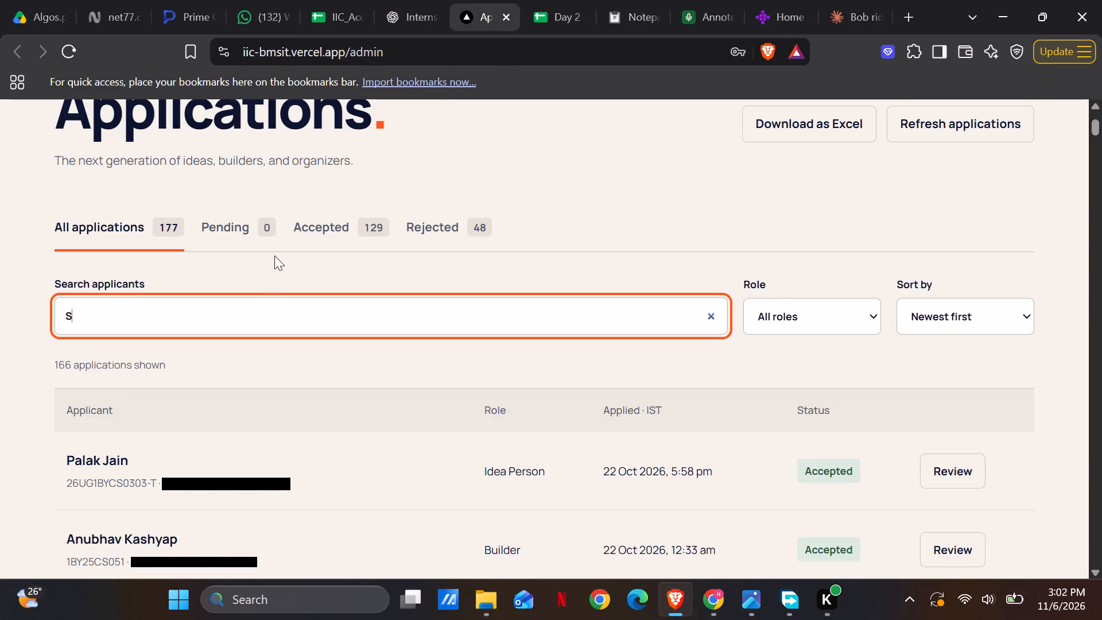
pyautogui.write('A5')
pyautogui.press('BackSpace')
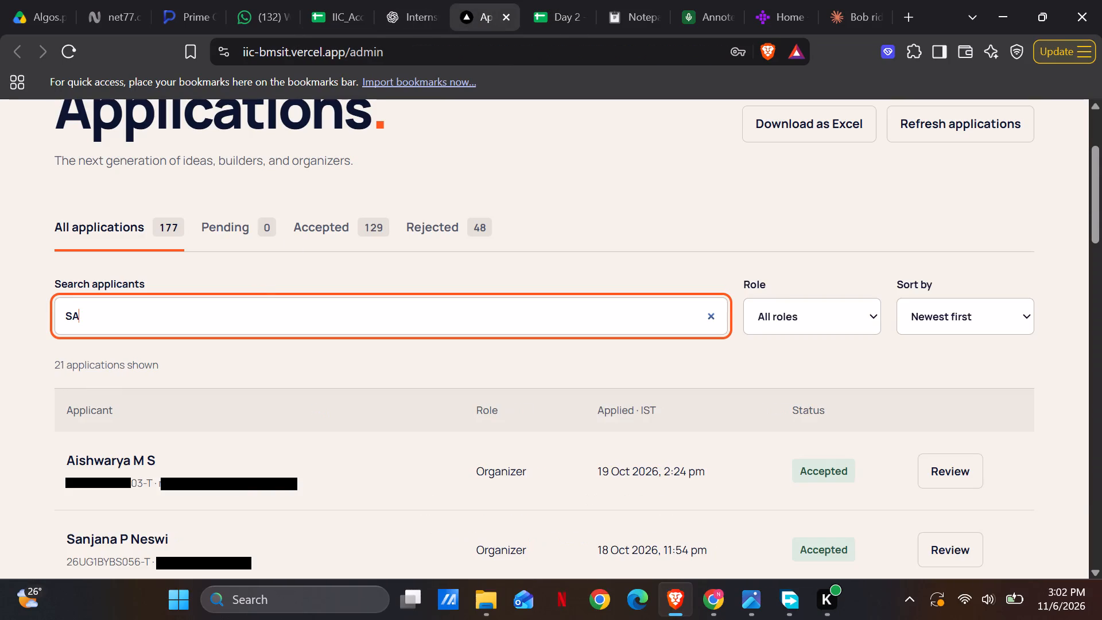
pyautogui.press('t')
pyautogui.scroll(-1, 115, 479)
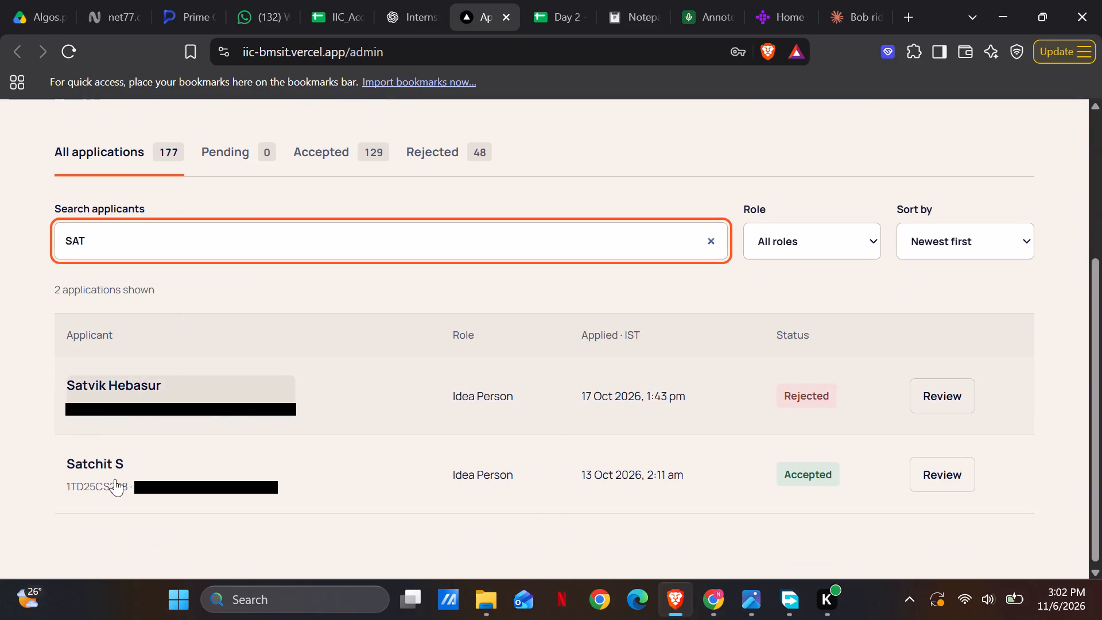
pyautogui.scroll(-1, 115, 479)
pyautogui.click(122, 468)
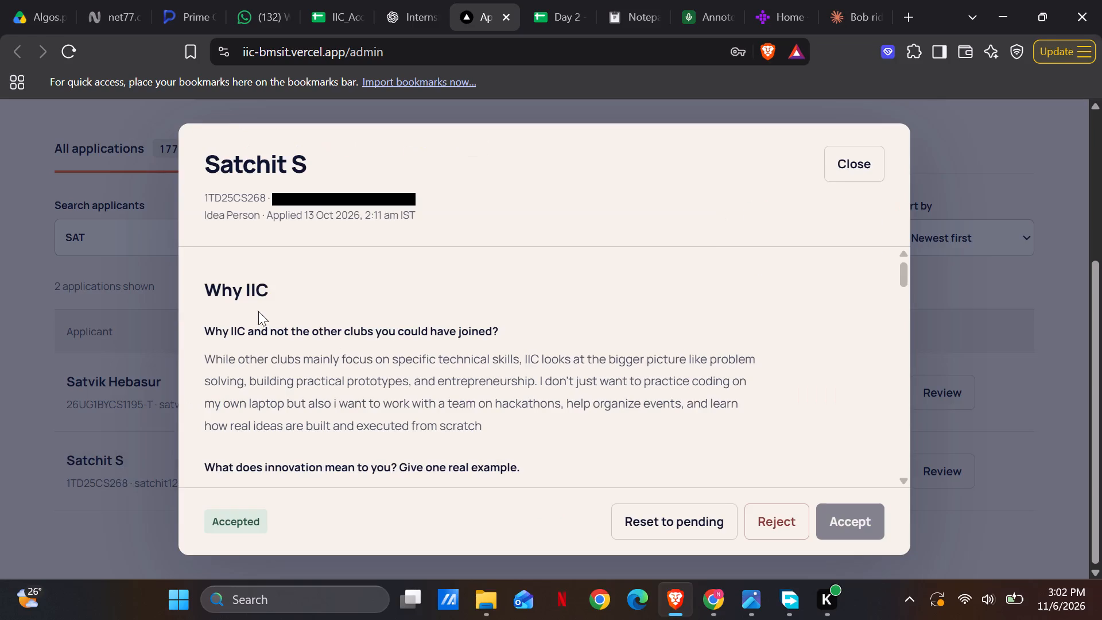
pyautogui.moveTo(201, 290); pyautogui.dragTo(507, 525)
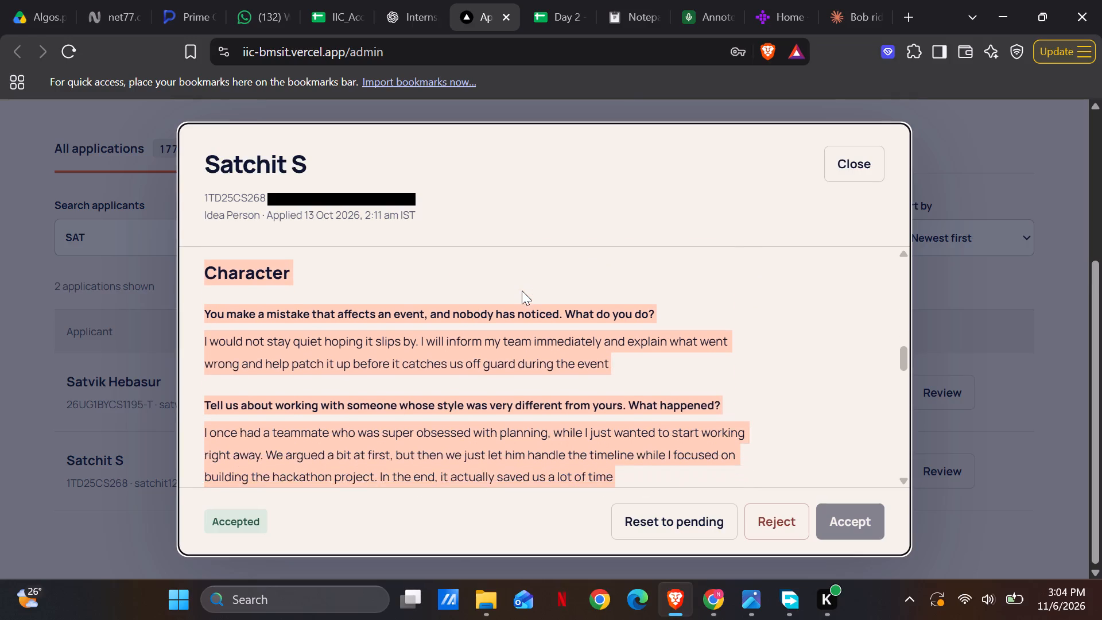
pyautogui.scroll(-3, 522, 290)
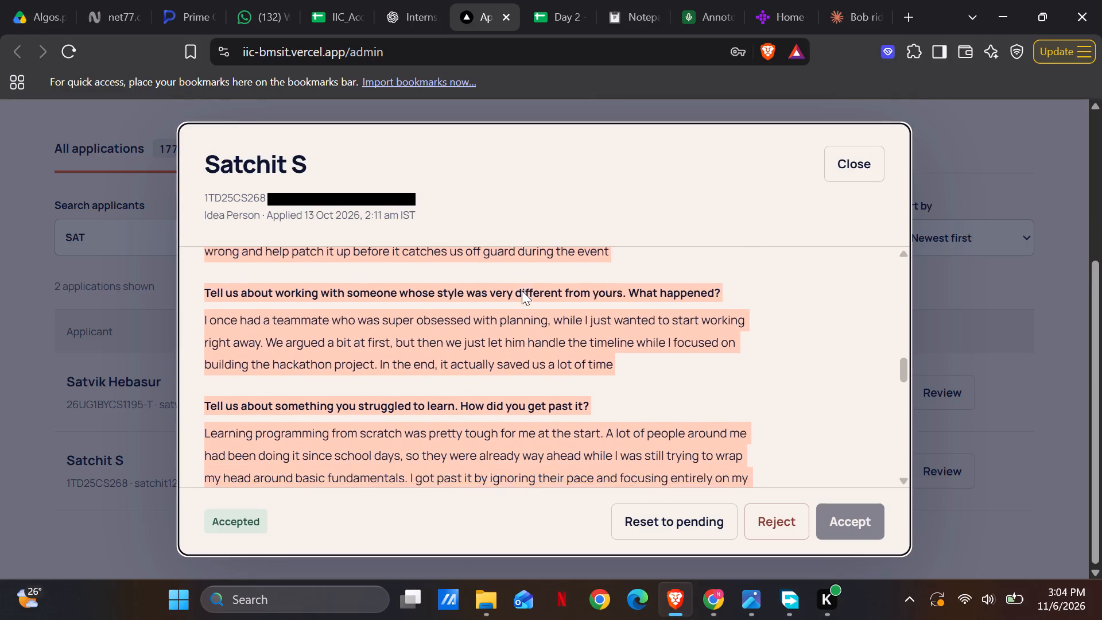
pyautogui.scroll(-1, 522, 290)
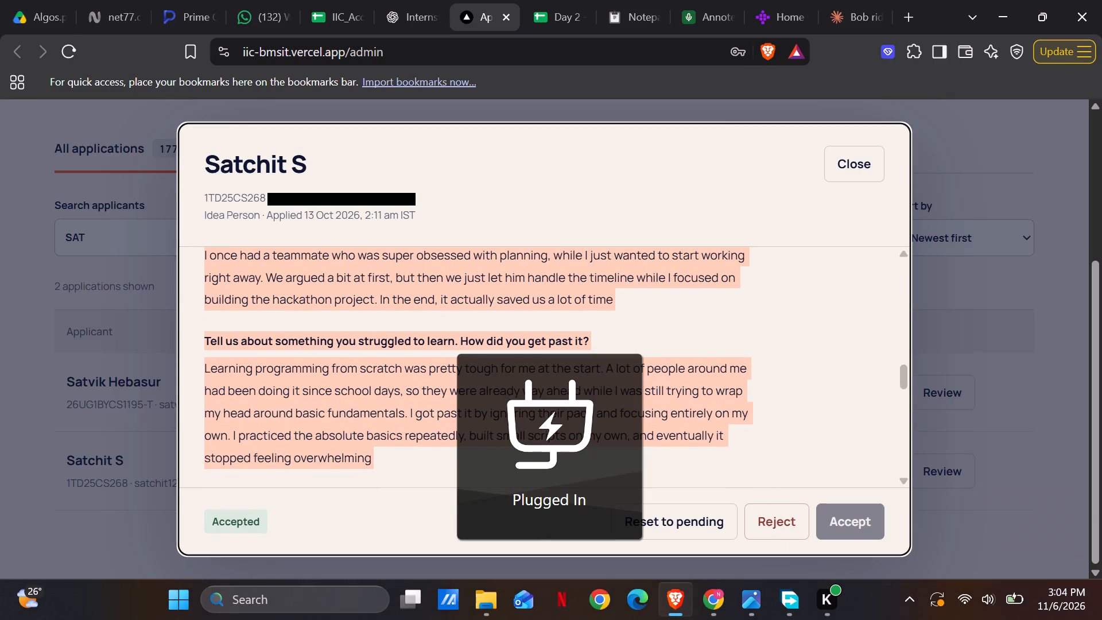
pyautogui.click(686, 280)
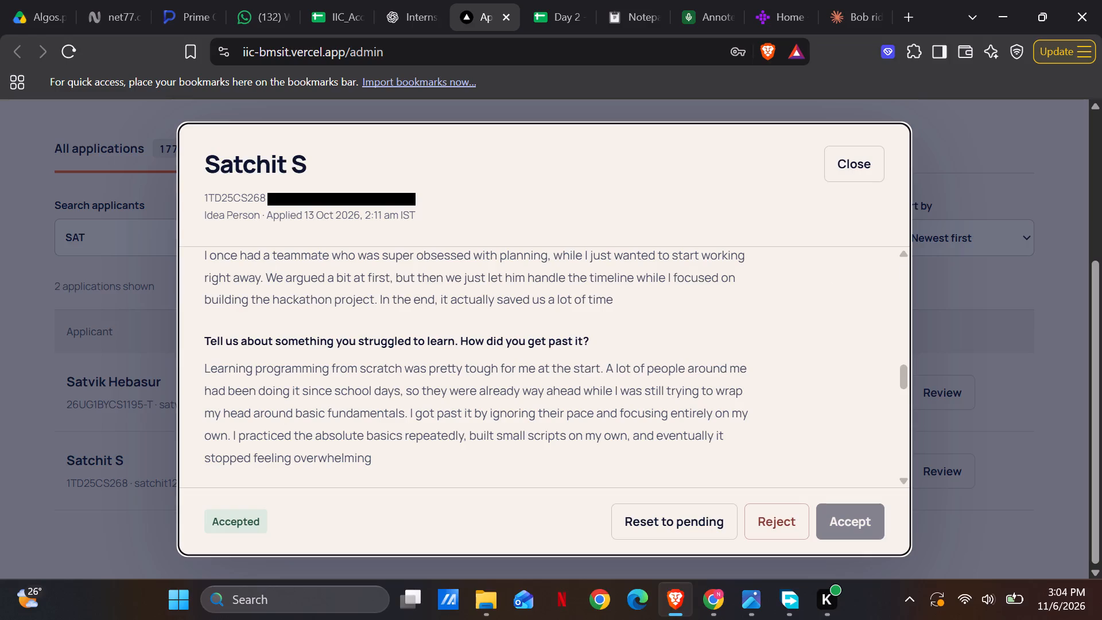
# Skim the rest of Satchit's application through Future & expectations and return to the Why IIC section.
pyautogui.moveTo(901, 373); pyautogui.dragTo(900, 339)
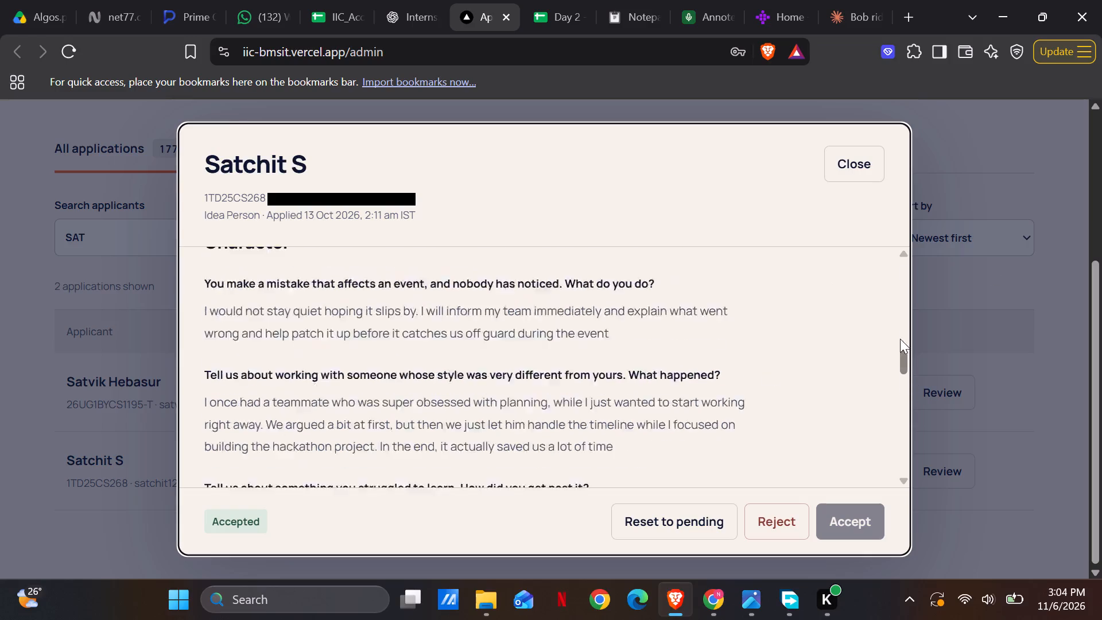
pyautogui.moveTo(900, 339); pyautogui.dragTo(901, 426)
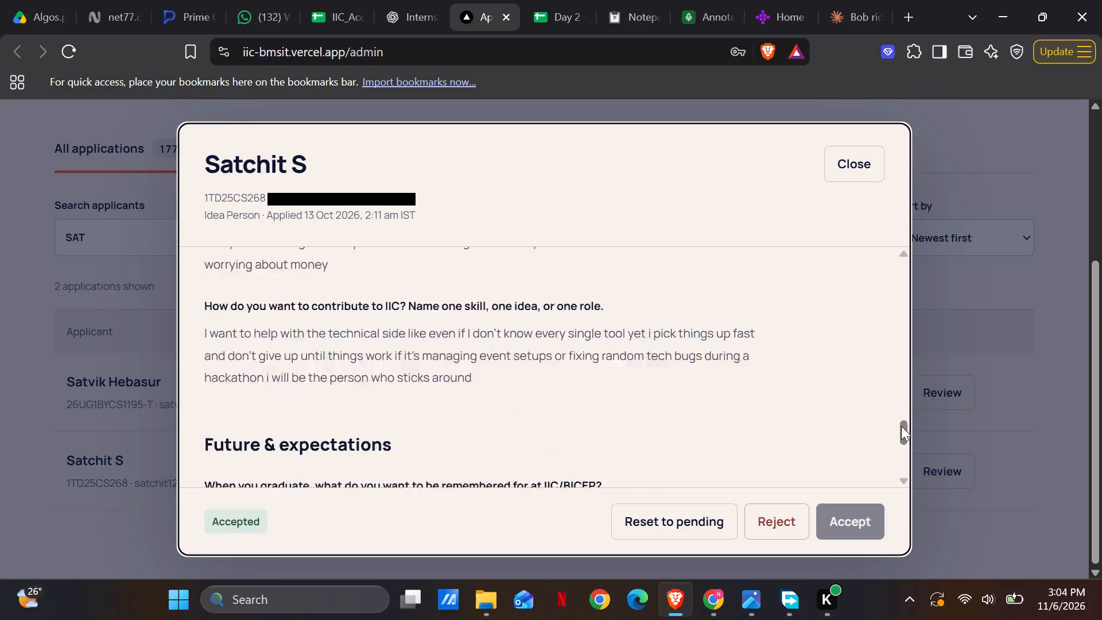
pyautogui.moveTo(901, 426); pyautogui.dragTo(898, 471)
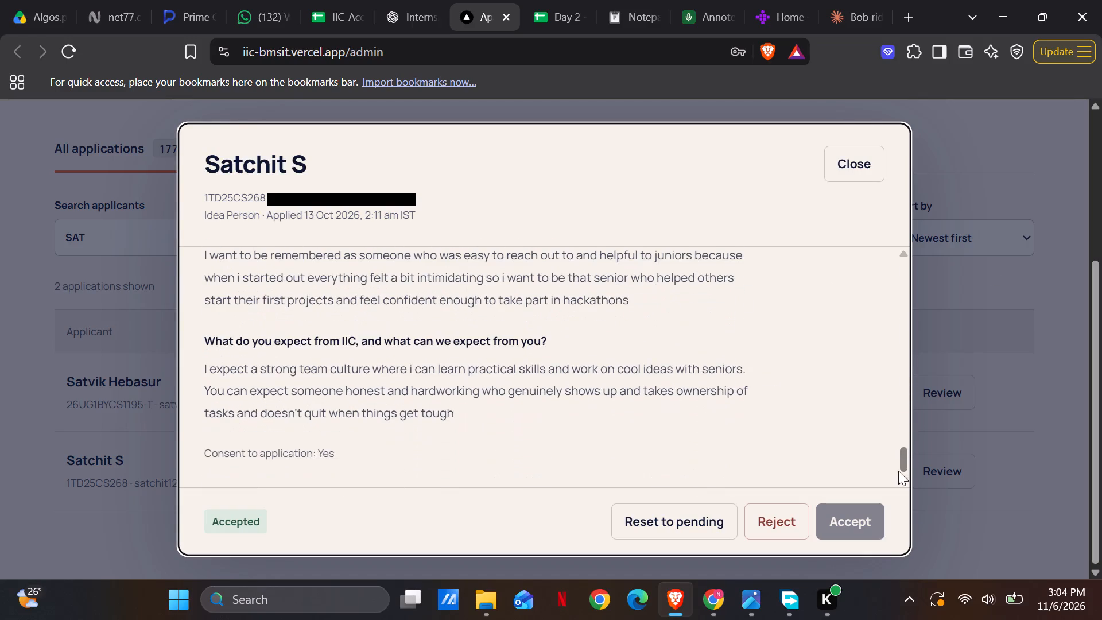
pyautogui.moveTo(898, 471); pyautogui.dragTo(895, 475)
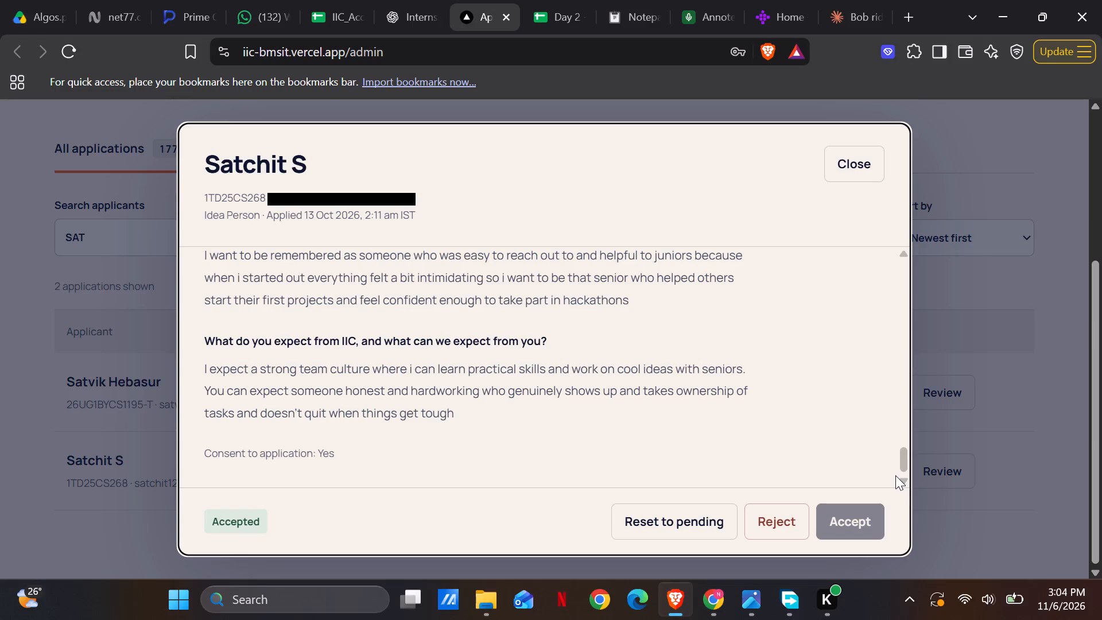
pyautogui.moveTo(905, 458); pyautogui.dragTo(905, 410)
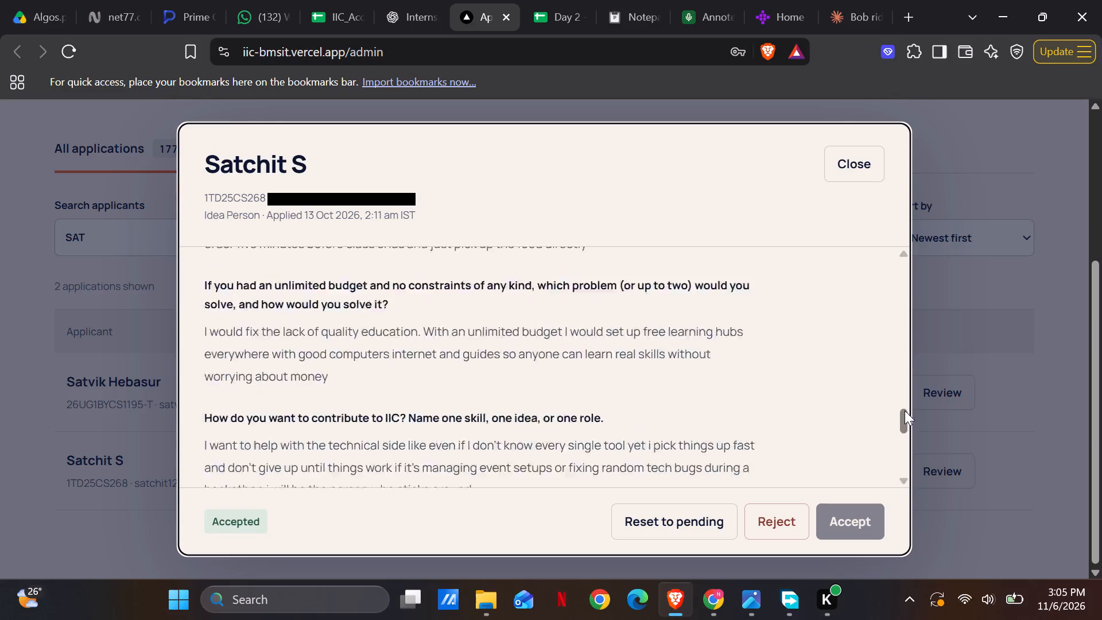
pyautogui.moveTo(905, 410); pyautogui.dragTo(889, 274)
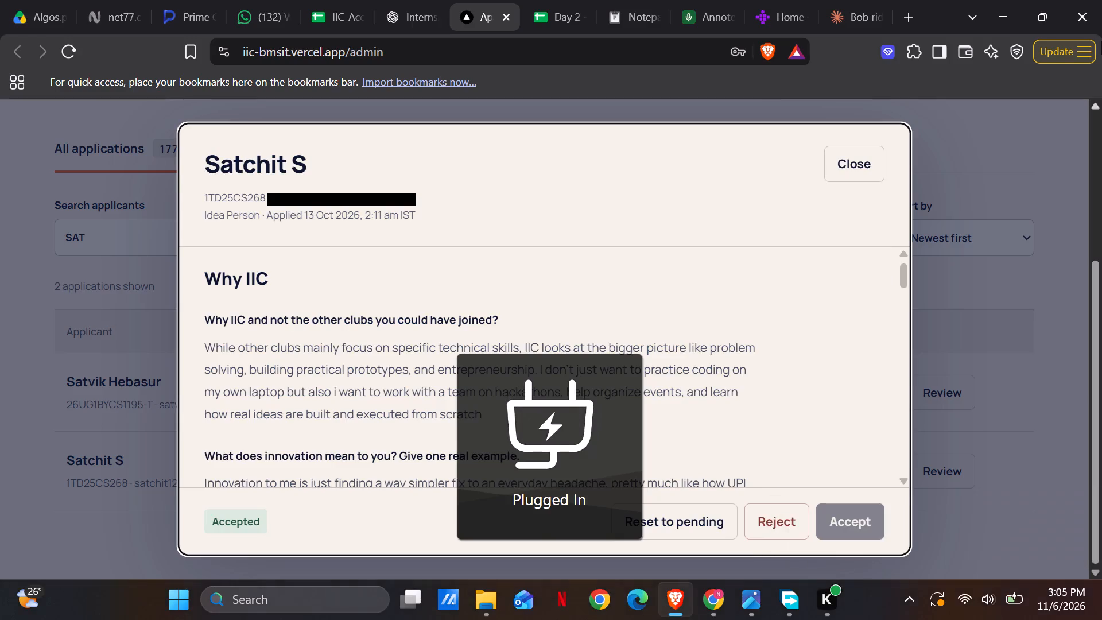
# Open GitHub in a new browser tab, at the Maritime repository page, and check its site search and address.
pyautogui.click(899, 6)
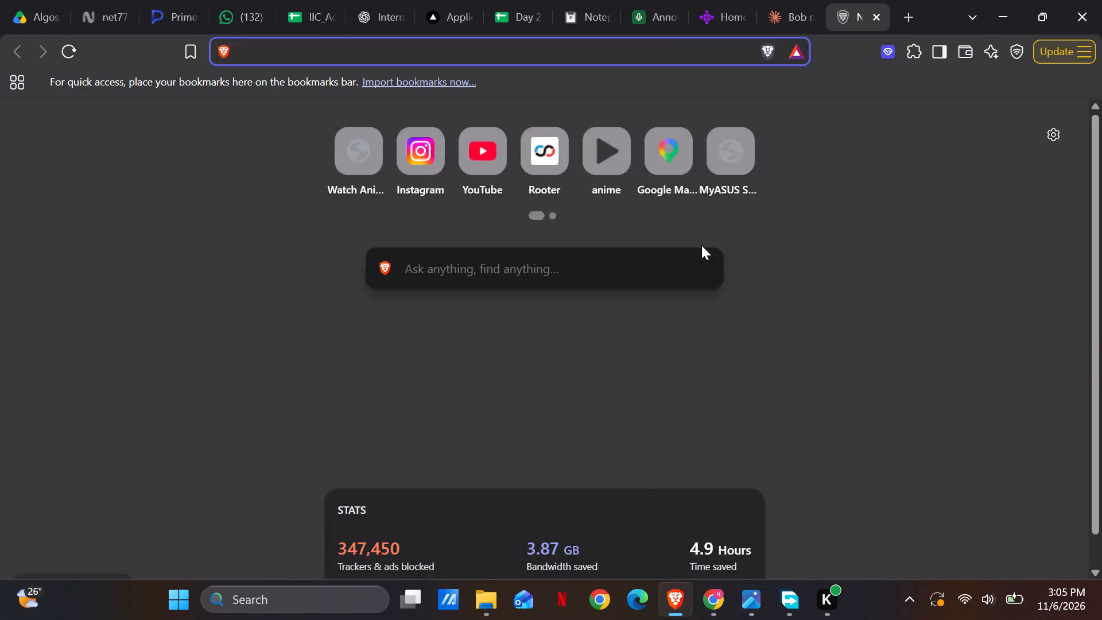
pyautogui.write('GITHUB')
pyautogui.press('Return')
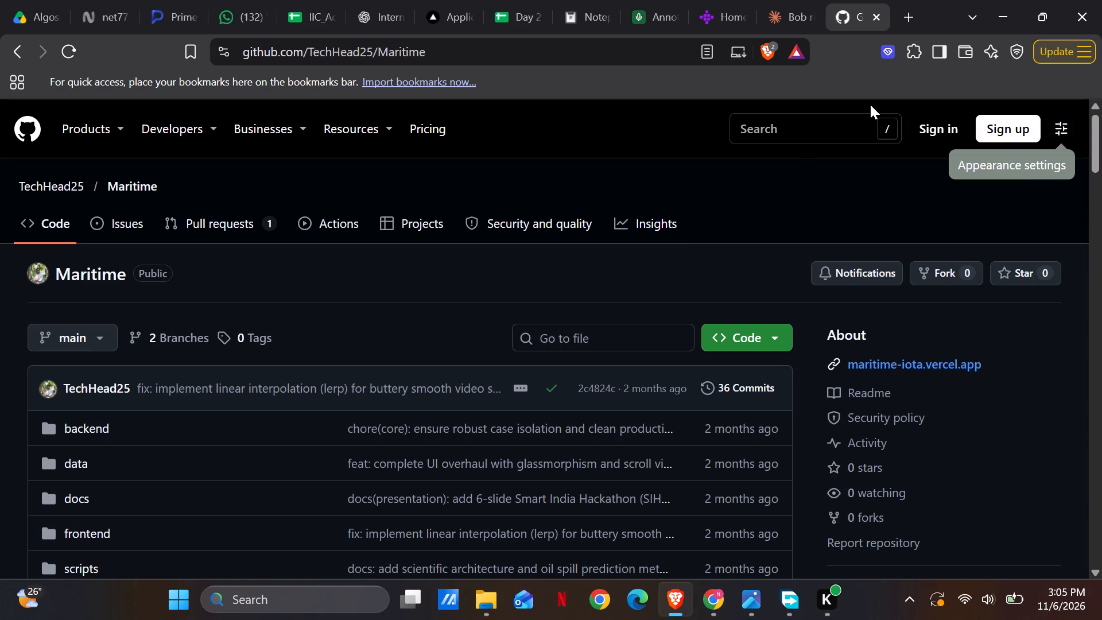
pyautogui.click(801, 135)
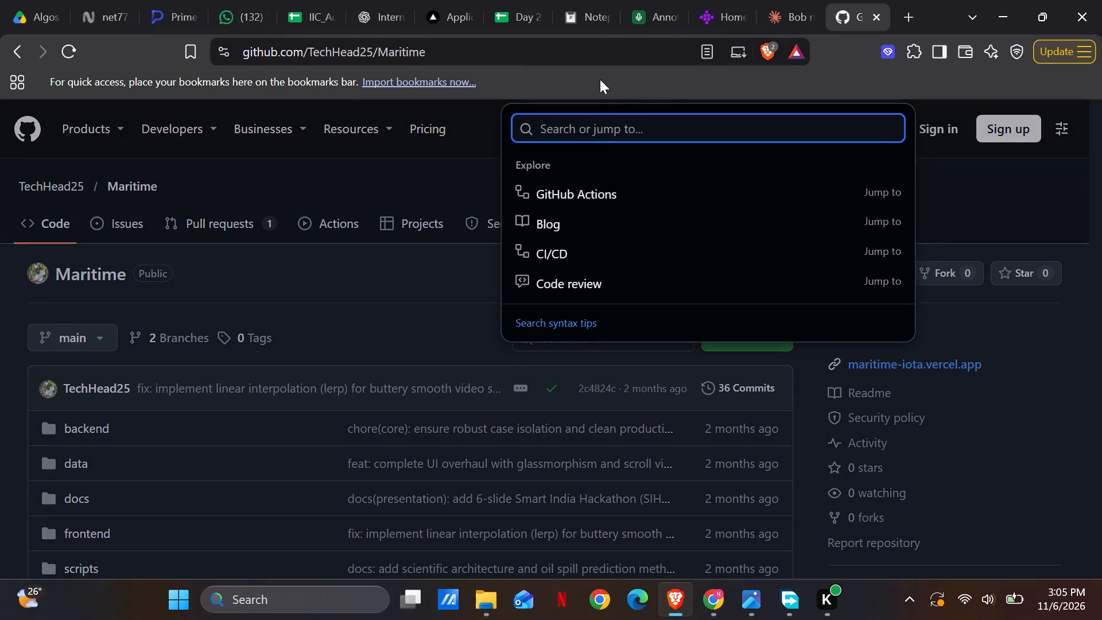
pyautogui.click(563, 53)
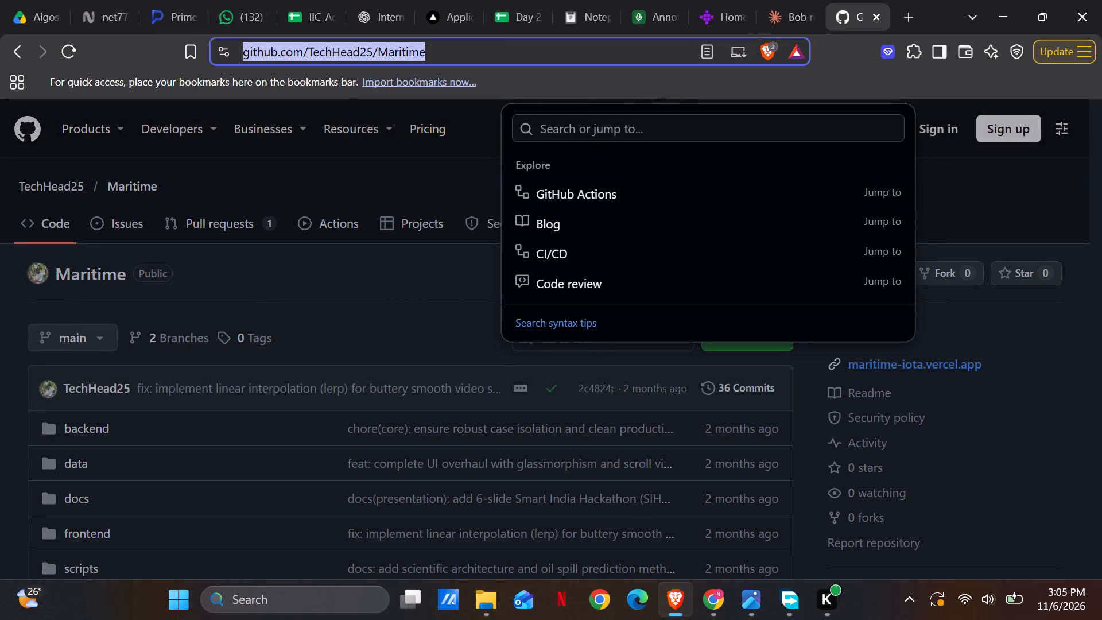
pyautogui.click(383, 164)
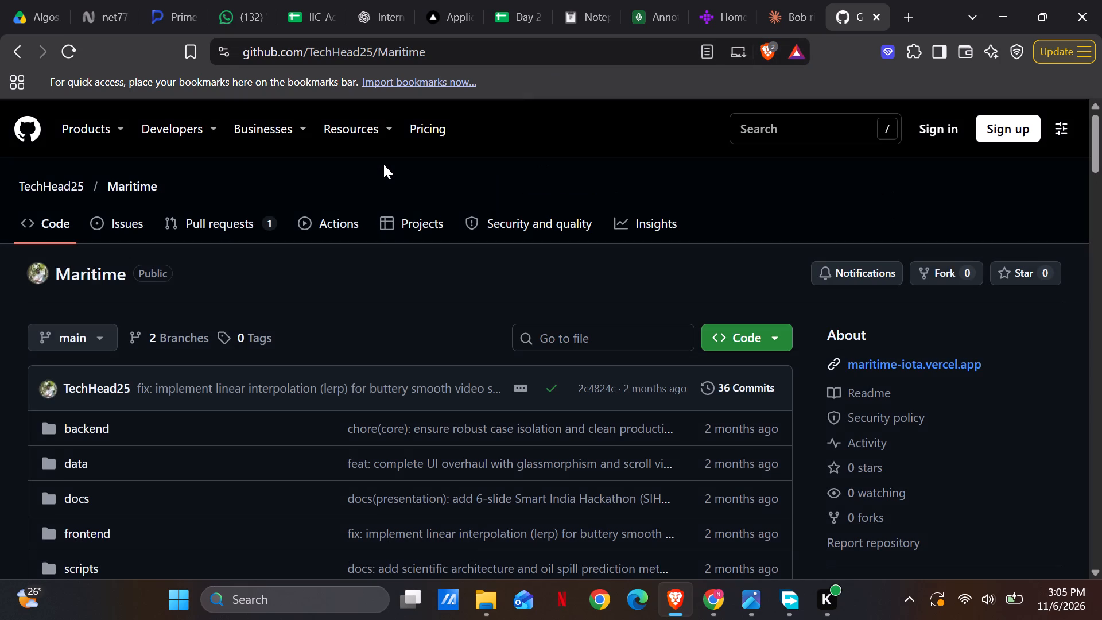
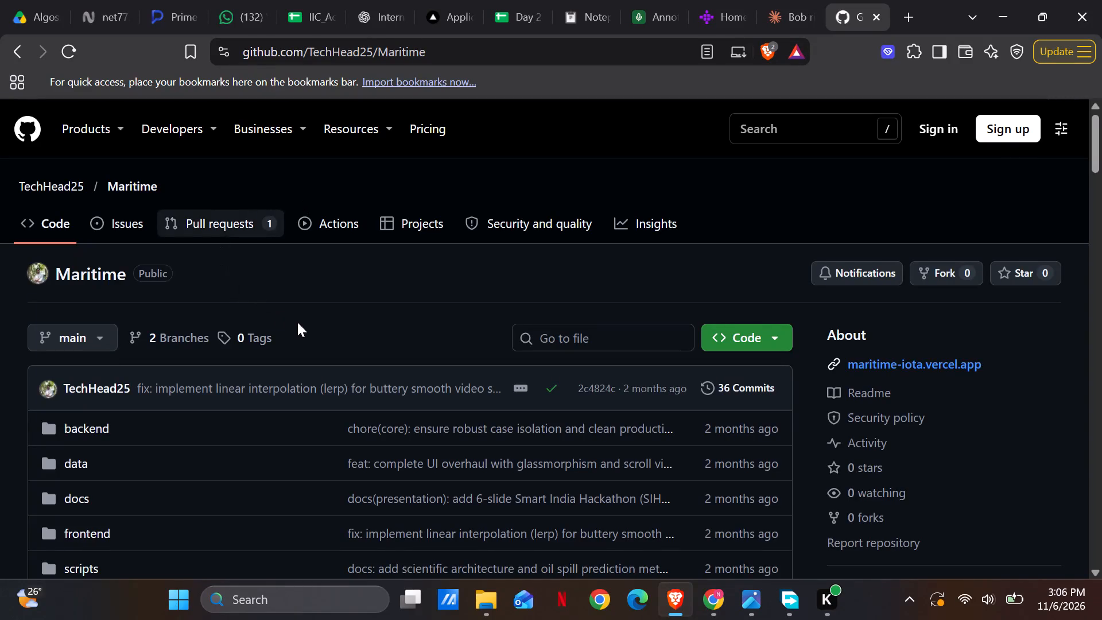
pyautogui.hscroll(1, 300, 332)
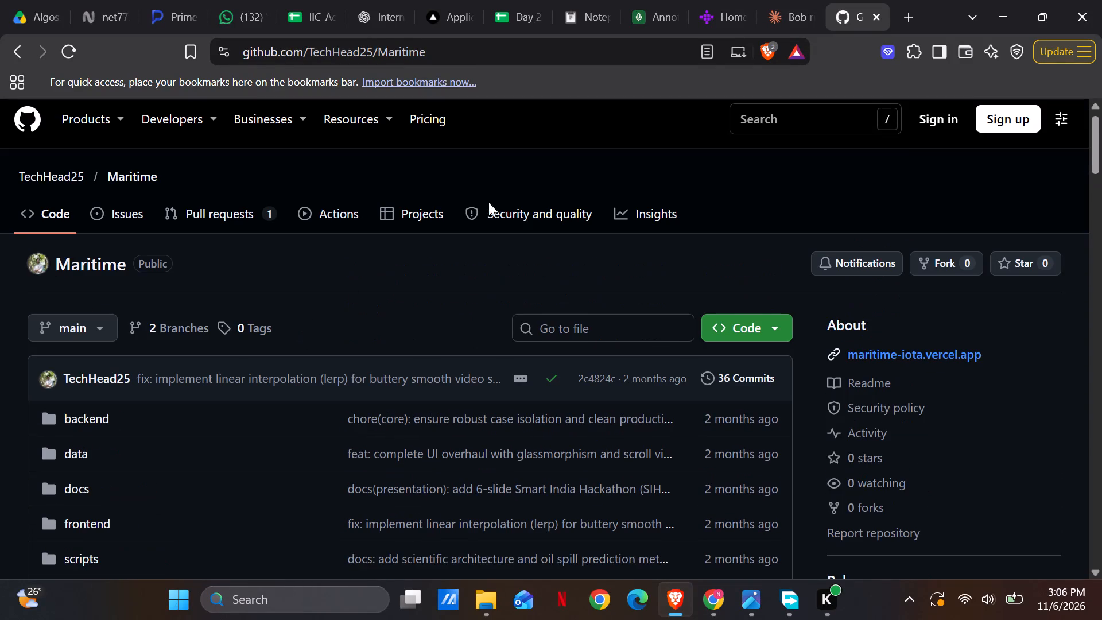